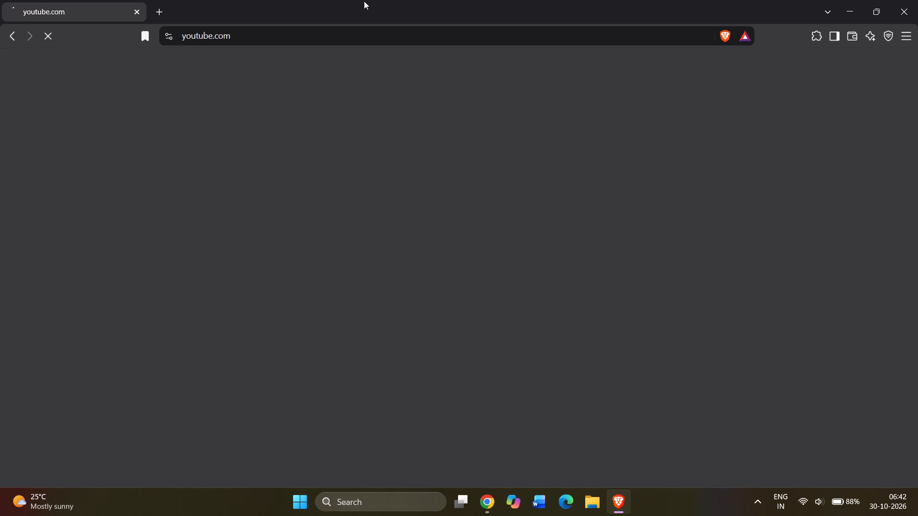
# Open the Pixabay website in a new browser tab.
pyautogui.click(161, 12)
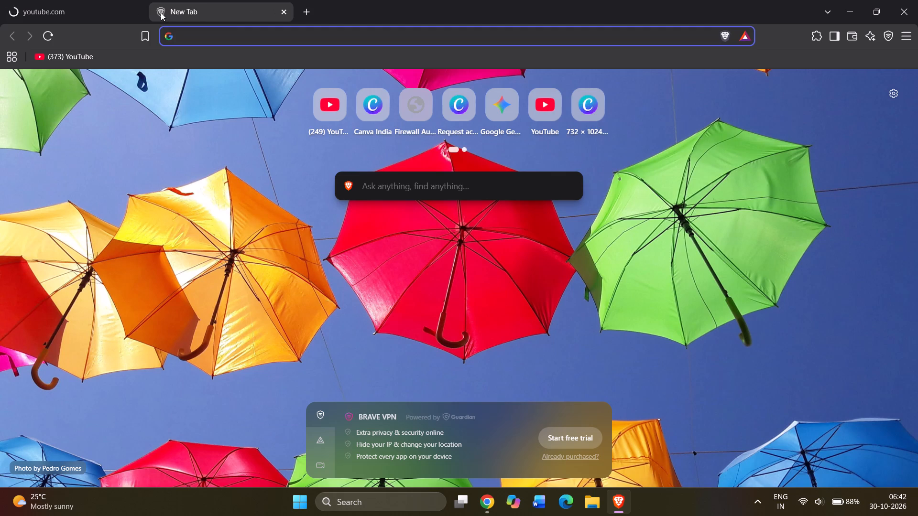
pyautogui.write('pix')
pyautogui.press('Return')
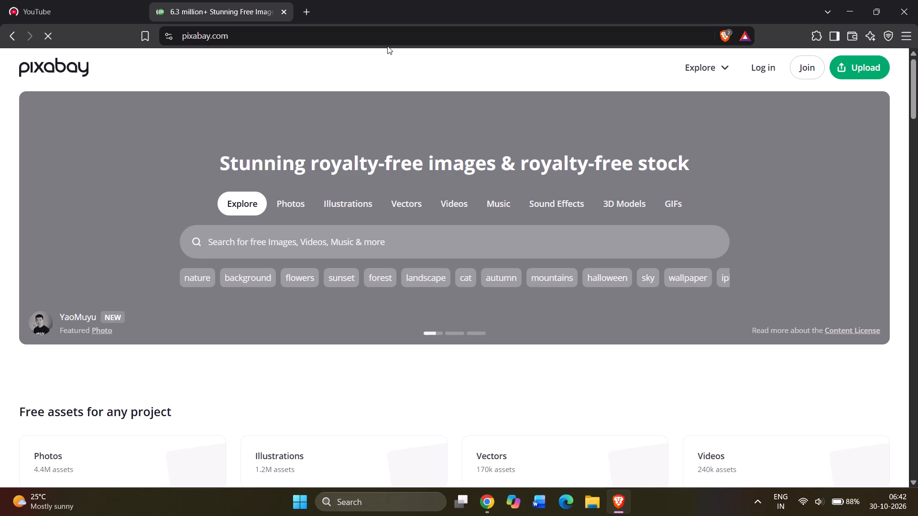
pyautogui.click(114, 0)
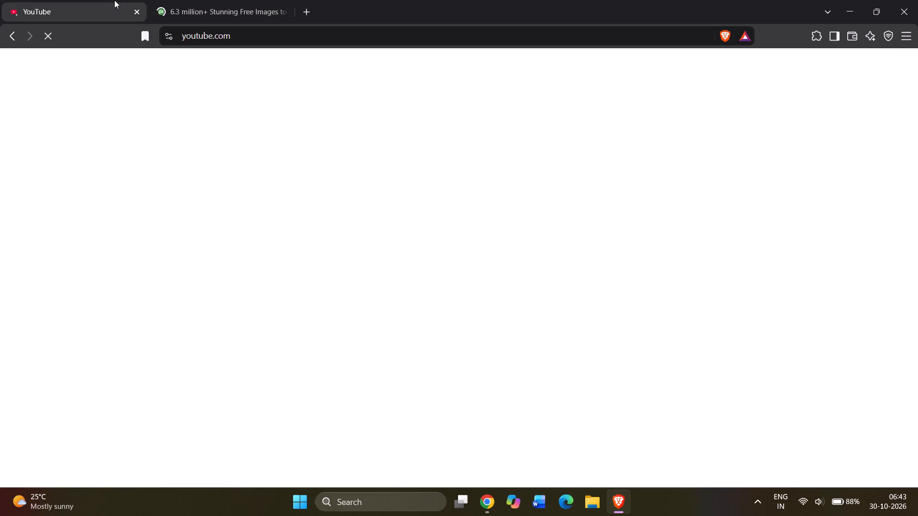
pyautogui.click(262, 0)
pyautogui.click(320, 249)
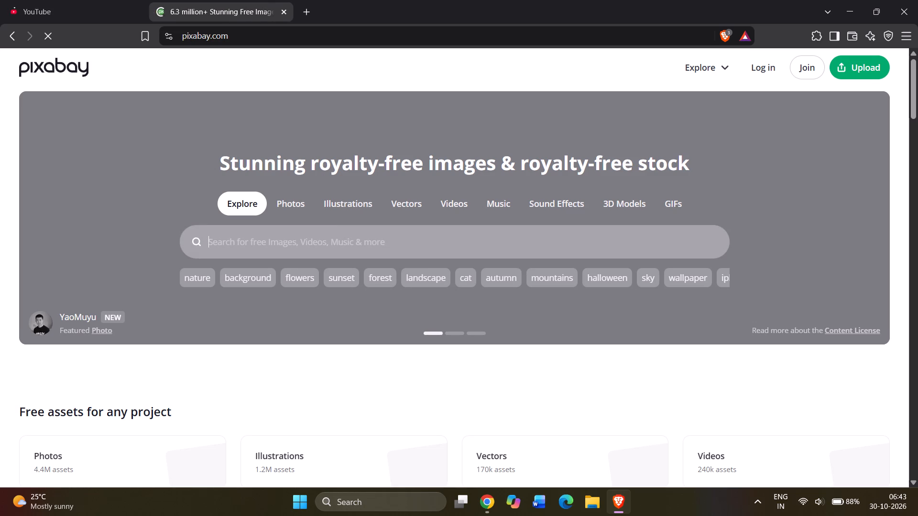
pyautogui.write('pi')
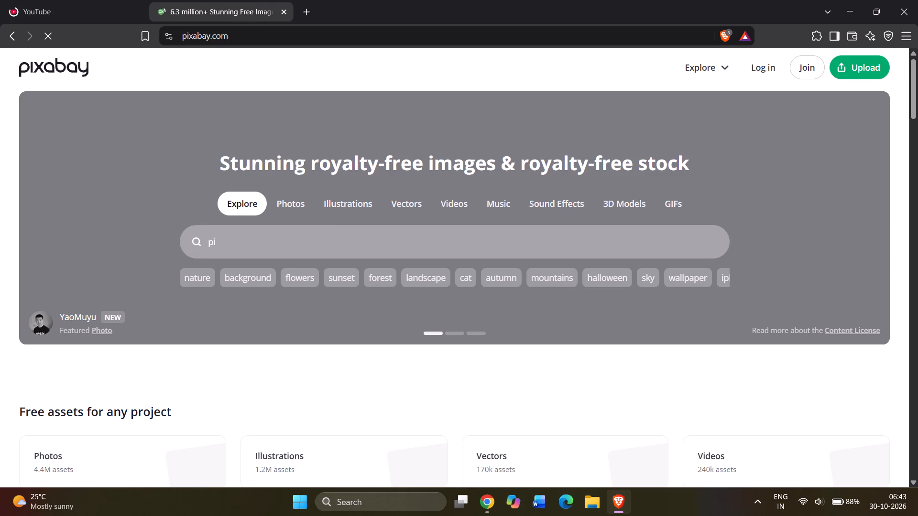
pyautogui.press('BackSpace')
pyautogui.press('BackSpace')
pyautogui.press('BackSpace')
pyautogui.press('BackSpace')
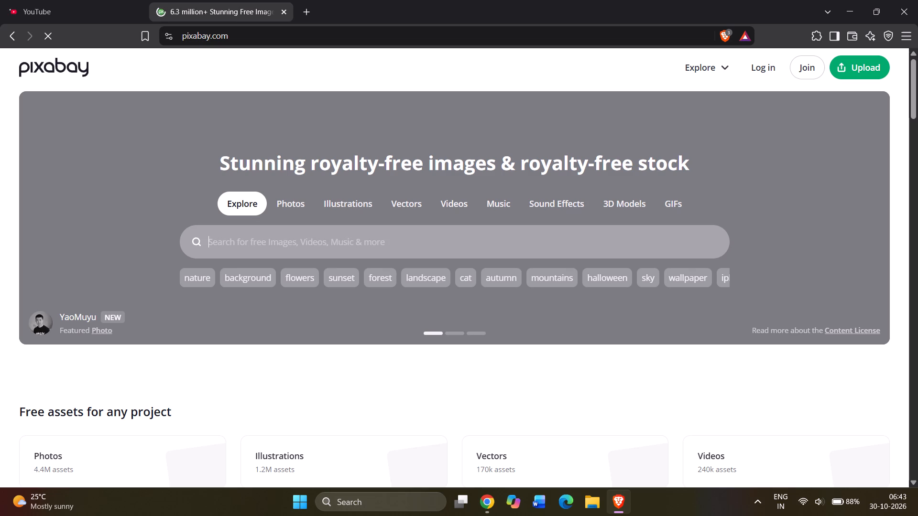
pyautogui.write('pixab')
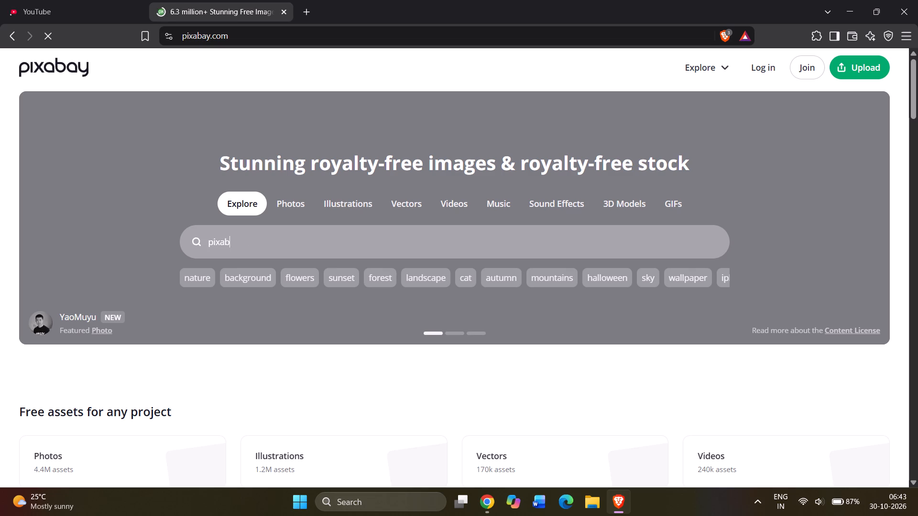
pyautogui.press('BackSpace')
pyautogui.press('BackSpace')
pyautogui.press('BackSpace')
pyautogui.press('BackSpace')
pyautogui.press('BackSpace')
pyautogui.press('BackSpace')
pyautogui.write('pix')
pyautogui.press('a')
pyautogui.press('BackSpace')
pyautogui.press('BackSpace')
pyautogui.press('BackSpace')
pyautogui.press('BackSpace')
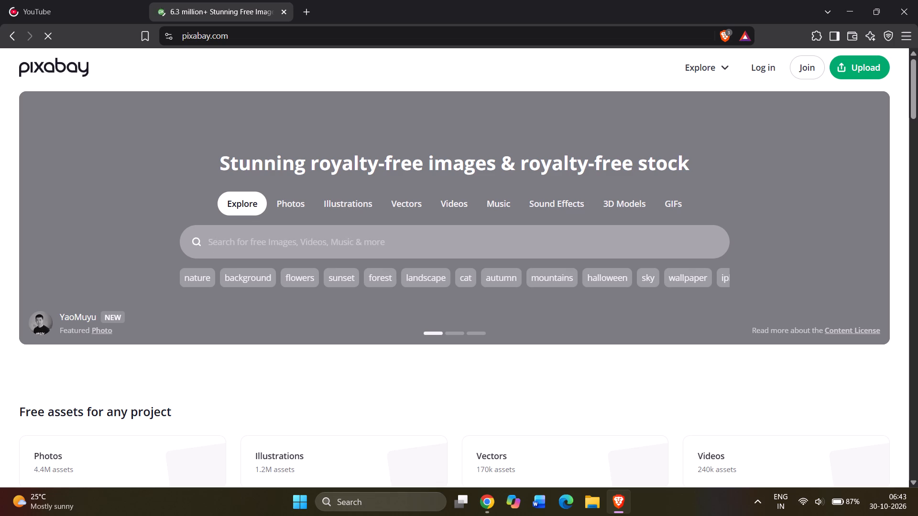
# Search Google for "veena in english" in a new browser tab.
pyautogui.click(302, 16)
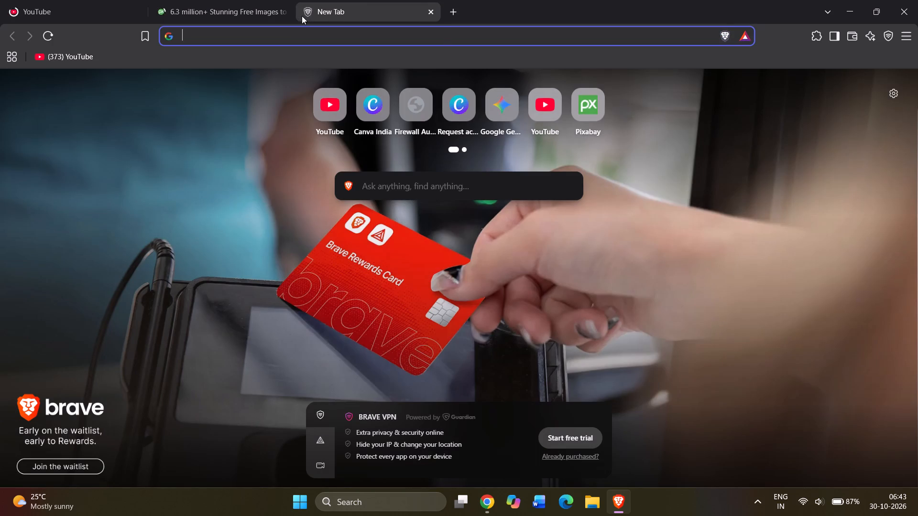
pyautogui.write('veen')
pyautogui.press('space')
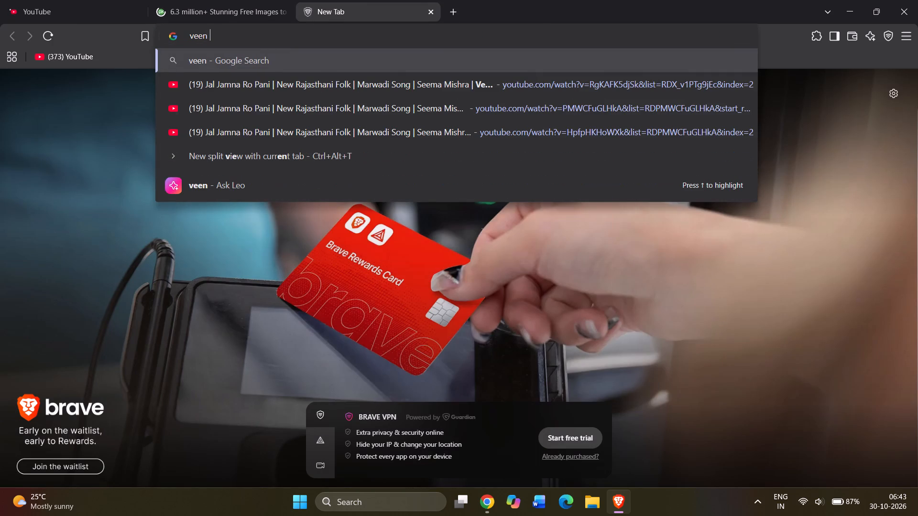
pyautogui.press('BackSpace')
pyautogui.write('a')
pyautogui.press('space')
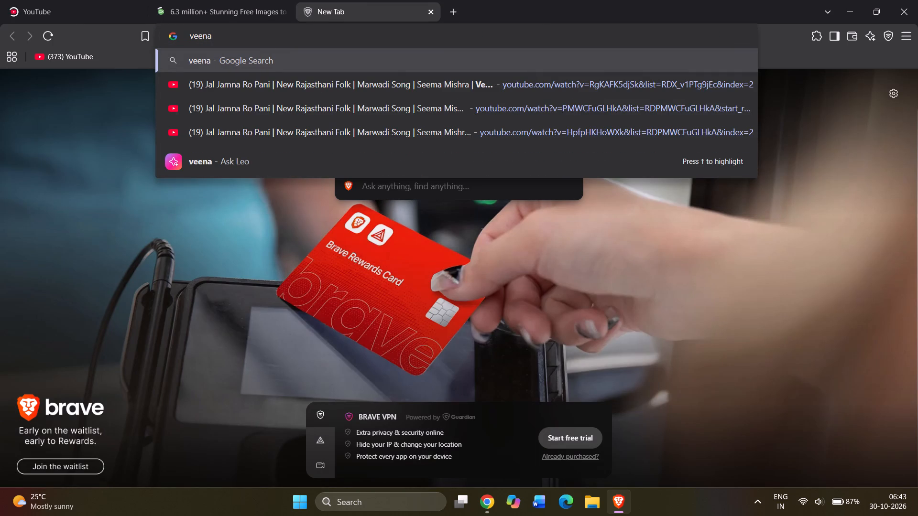
pyautogui.write('in english')
pyautogui.press('space')
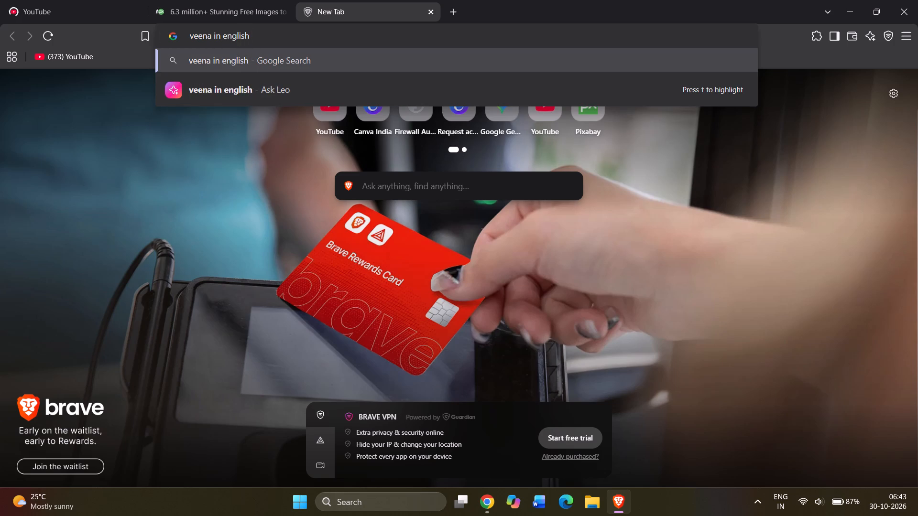
pyautogui.press('Return')
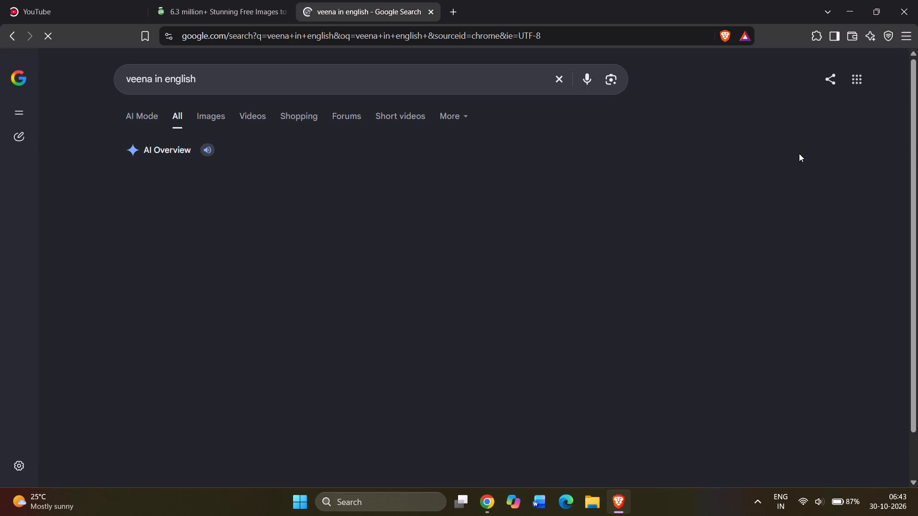
pyautogui.hscroll(-5, 802, 161)
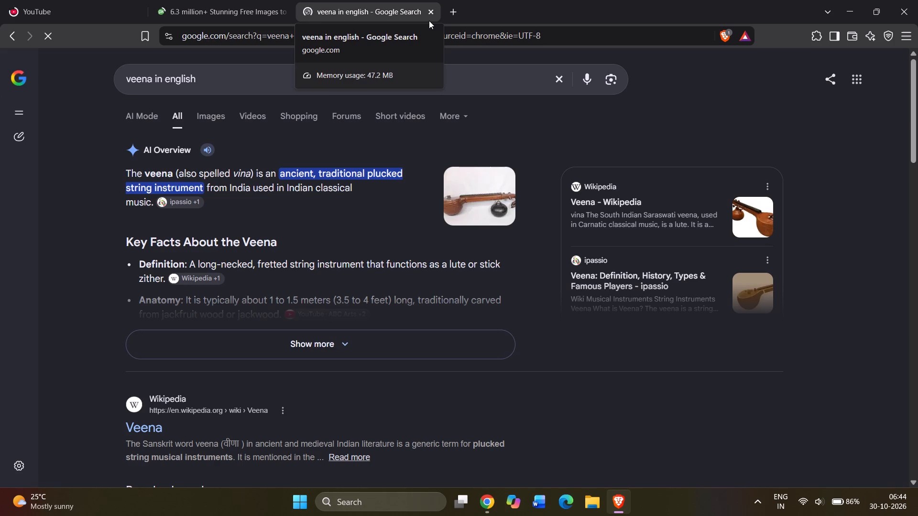
# Return to the YouTube page and search it for "veena sound".
pyautogui.click(77, 0)
pyautogui.click(190, 0)
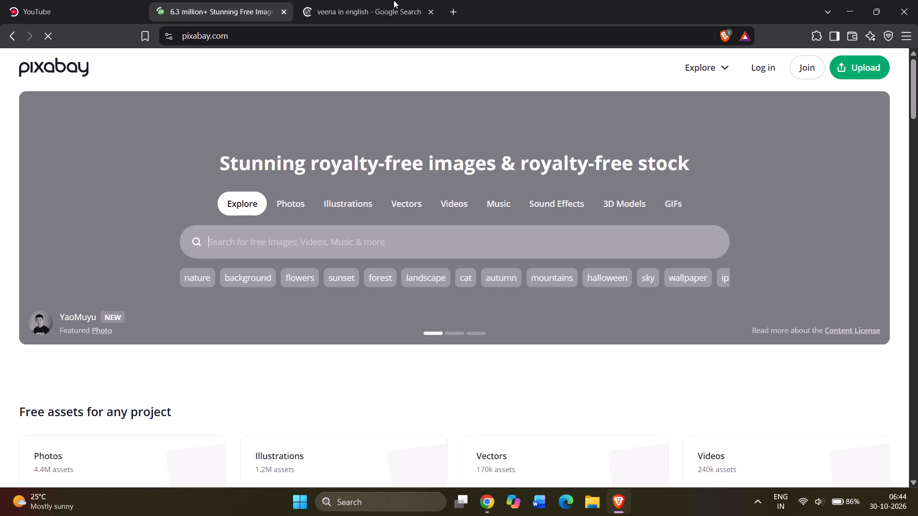
pyautogui.click(367, 0)
pyautogui.click(152, 0)
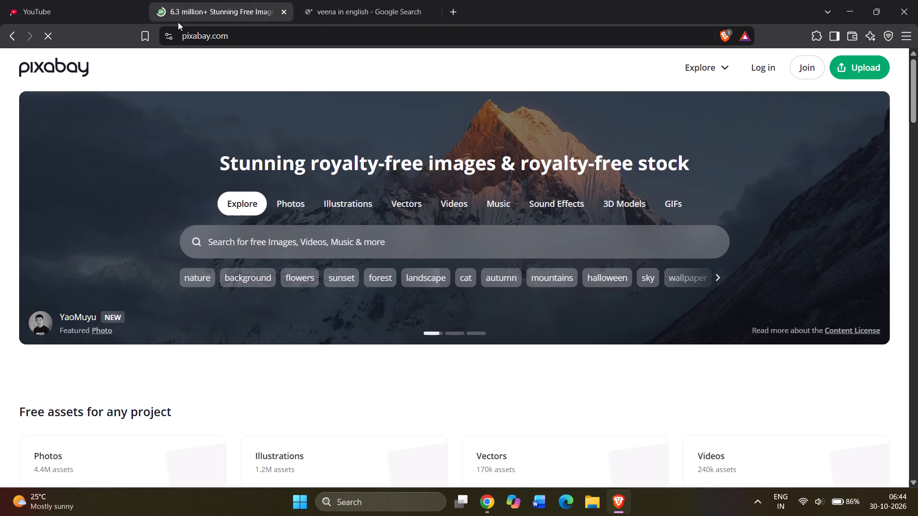
pyautogui.click(44, 0)
pyautogui.click(334, 63)
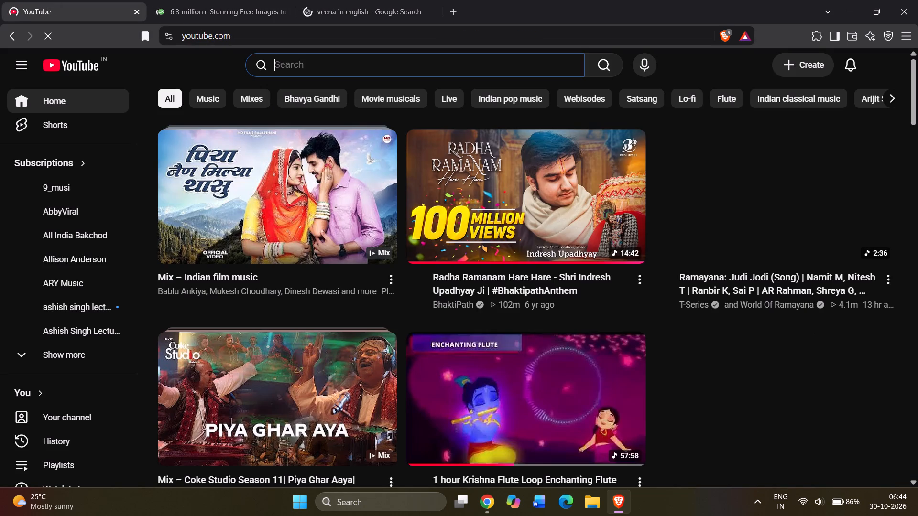
pyautogui.write('veena sound')
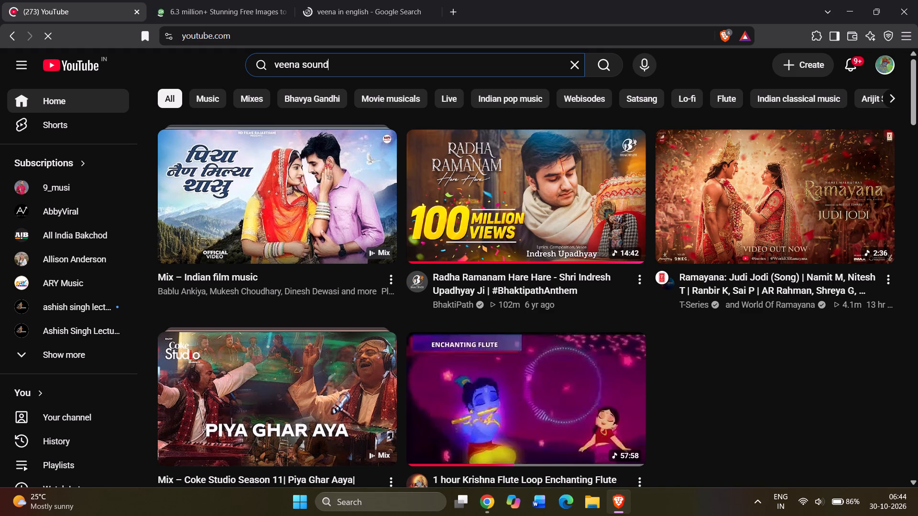
pyautogui.press('space')
pyautogui.hscroll(1, 334, 63)
pyautogui.click(411, 161)
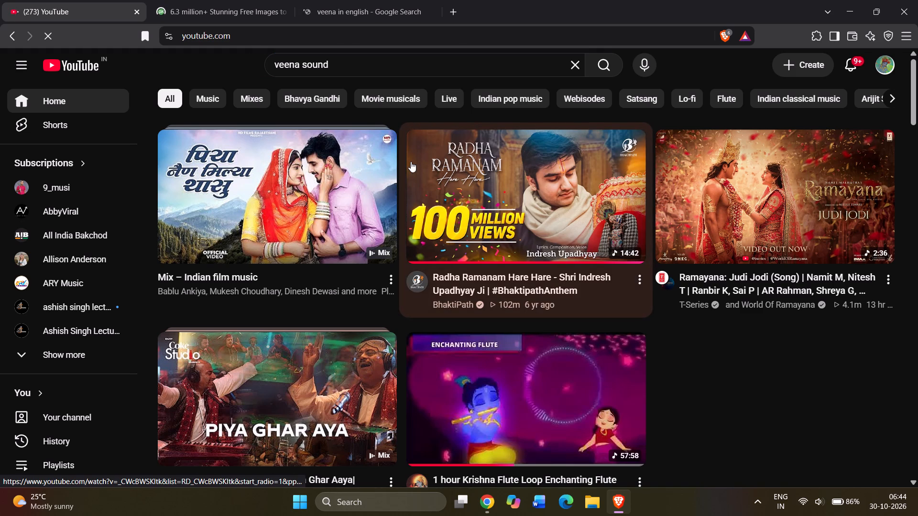
pyautogui.press("'")
pyautogui.press('Return')
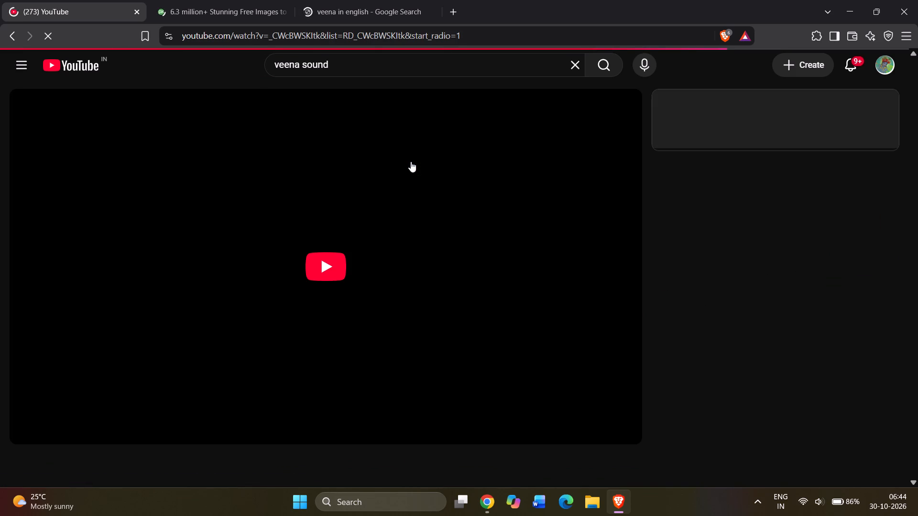
pyautogui.click(14, 37)
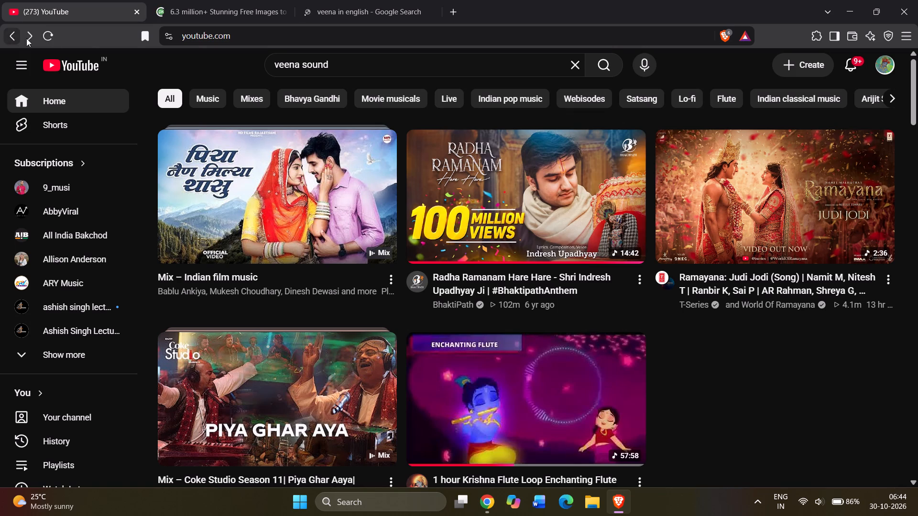
pyautogui.click(611, 69)
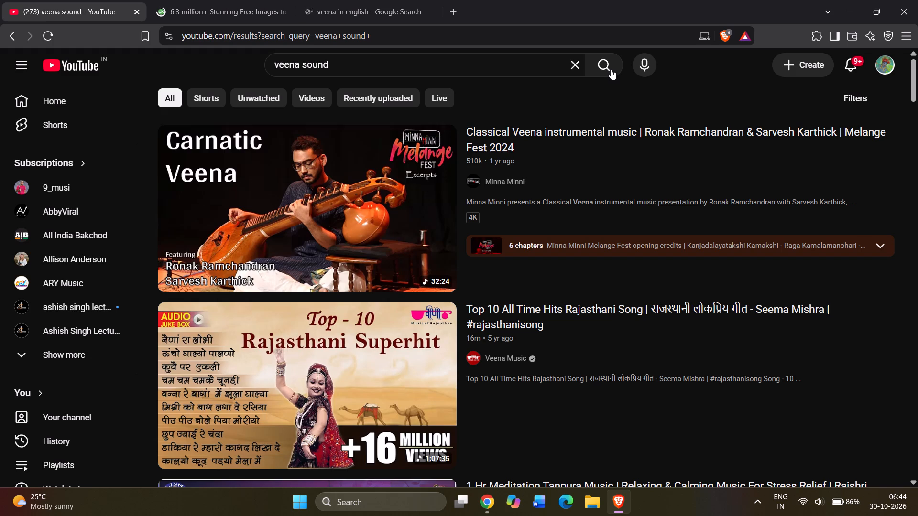
# Play the Classical Veena instrumental music video from Melange Fest 2024 and skip ahead past the opening credits to the performance.
pyautogui.click(328, 236)
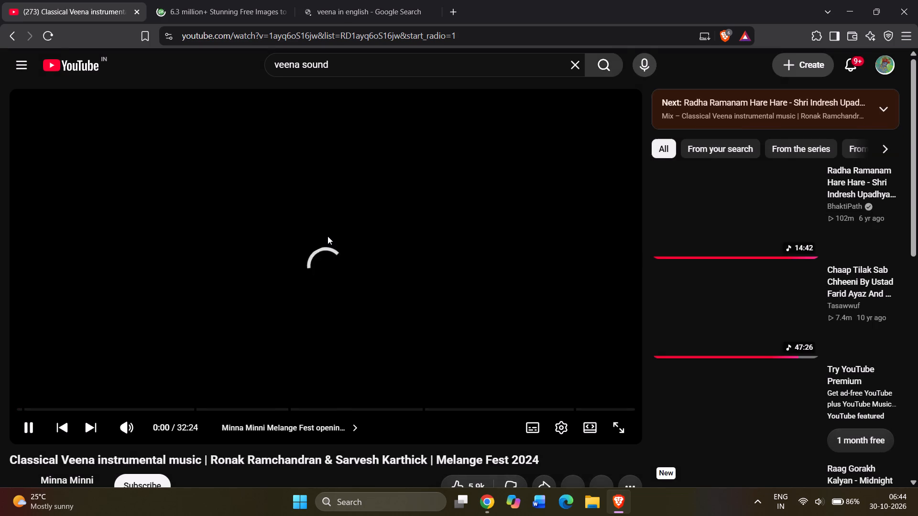
pyautogui.press('space')
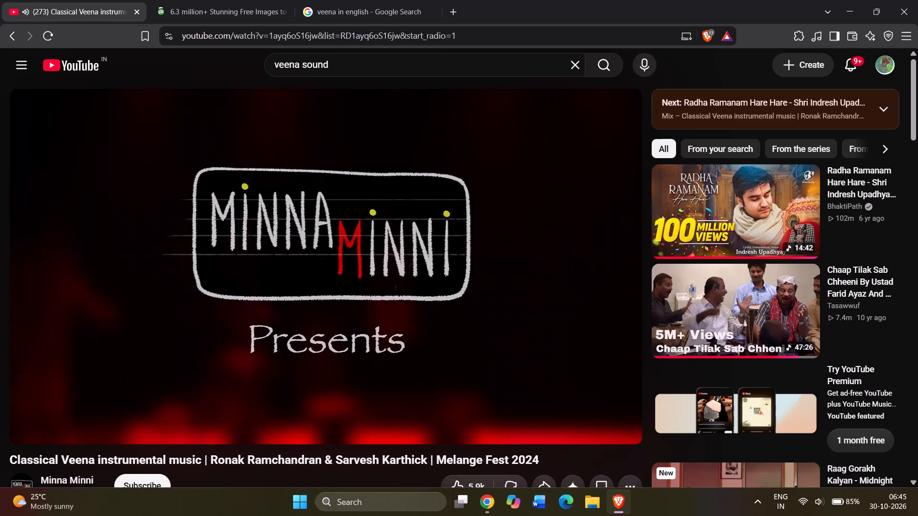
pyautogui.press('space')
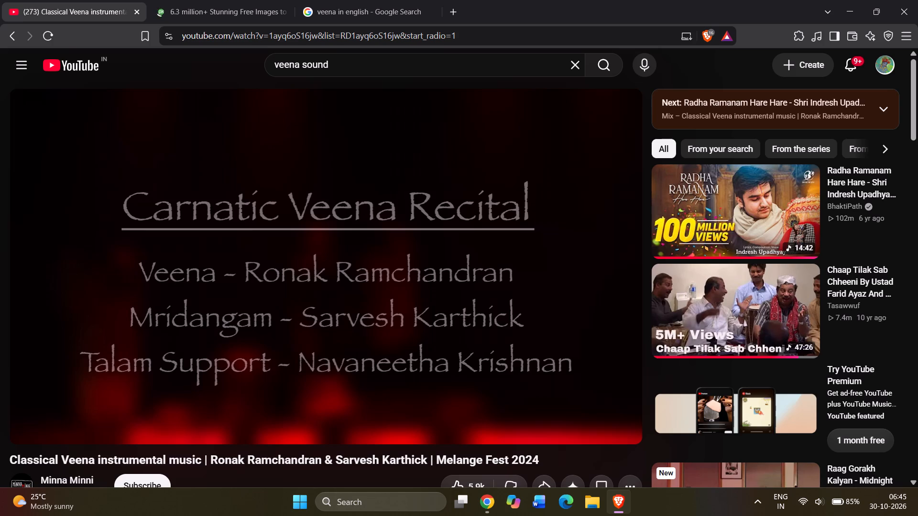
pyautogui.press('space')
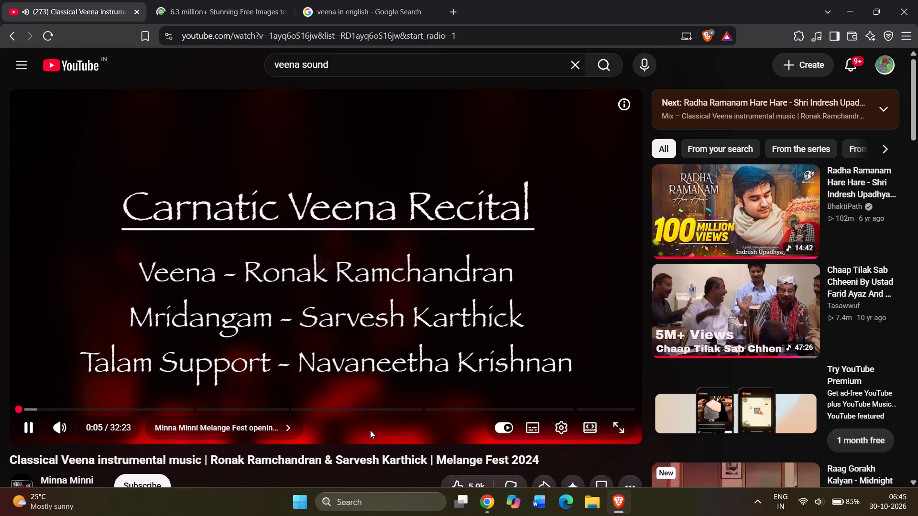
pyautogui.press('Right')
pyautogui.press('Right')
pyautogui.press('Right')
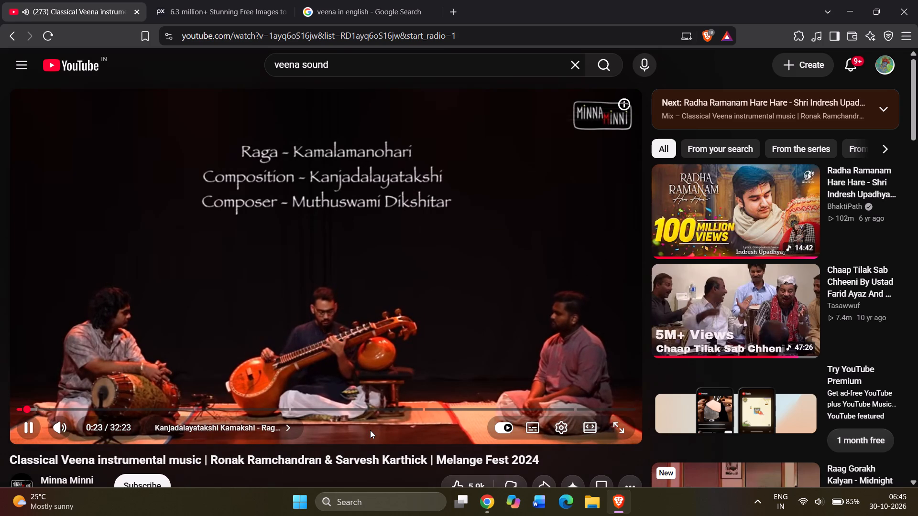
pyautogui.click(370, 430)
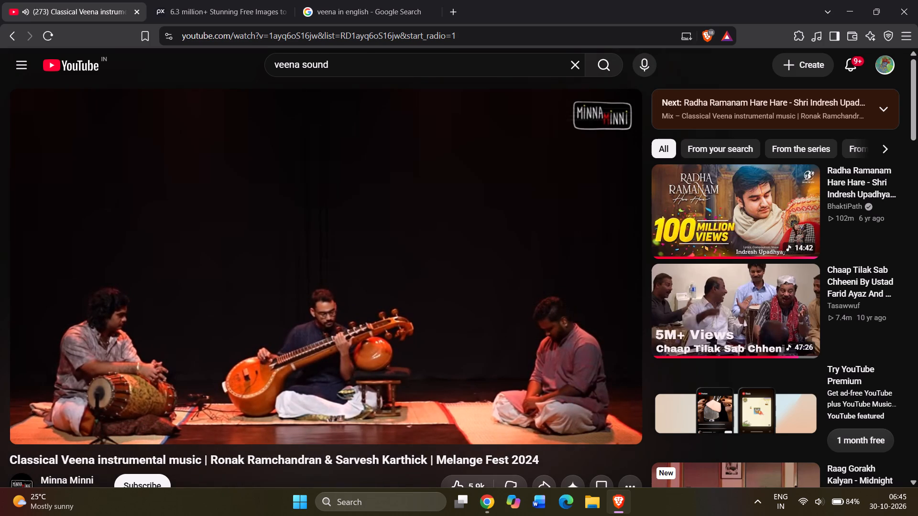
# Replace the query on the Google results page and search for "sarang".
pyautogui.click(357, 0)
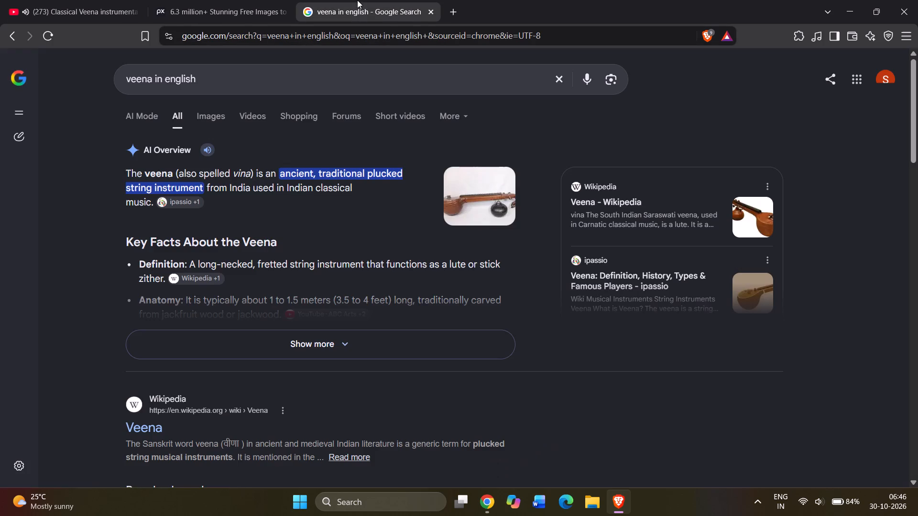
pyautogui.moveTo(218, 67); pyautogui.dragTo(125, 77)
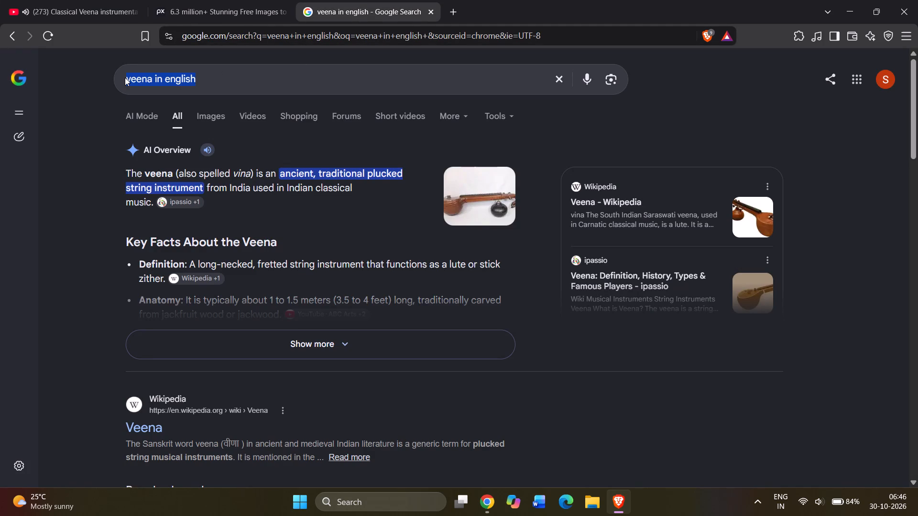
pyautogui.press('BackSpace')
pyautogui.write('sarang')
pyautogui.press('Return')
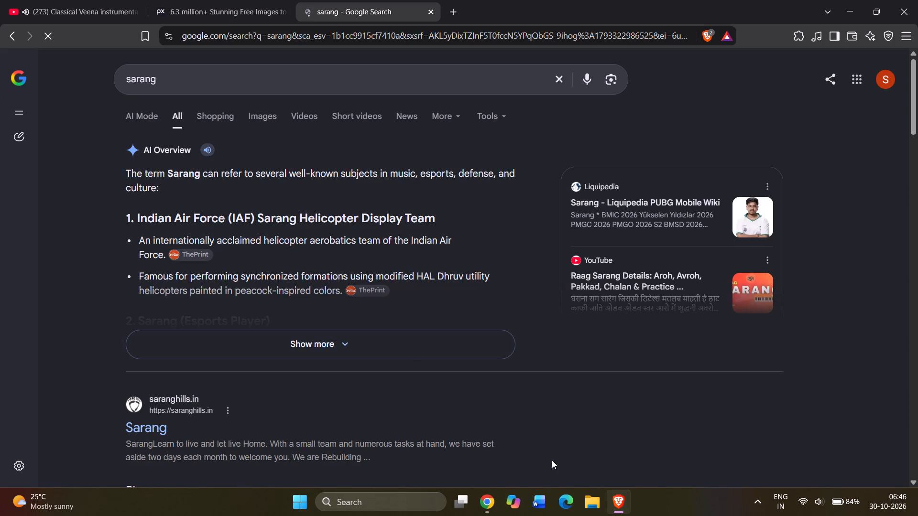
# Switch to the Canva design in Chrome and download the Culinary Club - Ruchi invitation as a high-quality PNG.
pyautogui.click(485, 500)
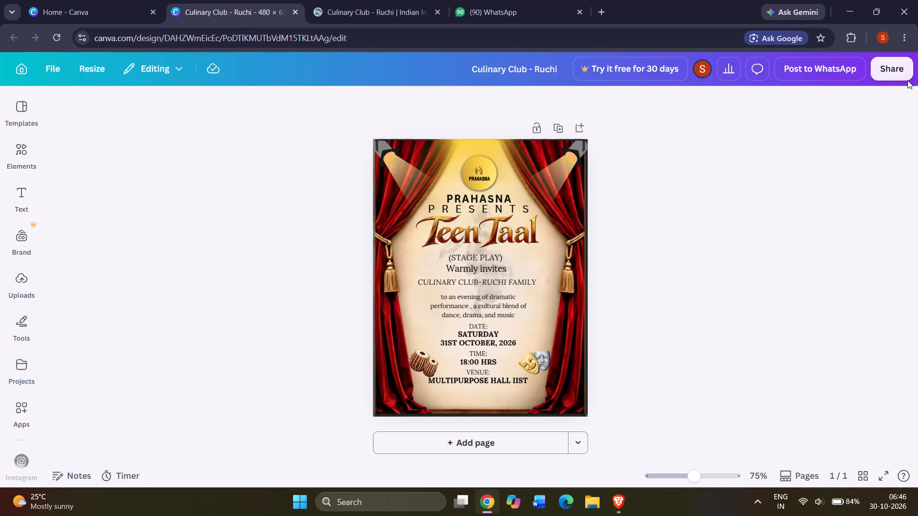
pyautogui.click(903, 74)
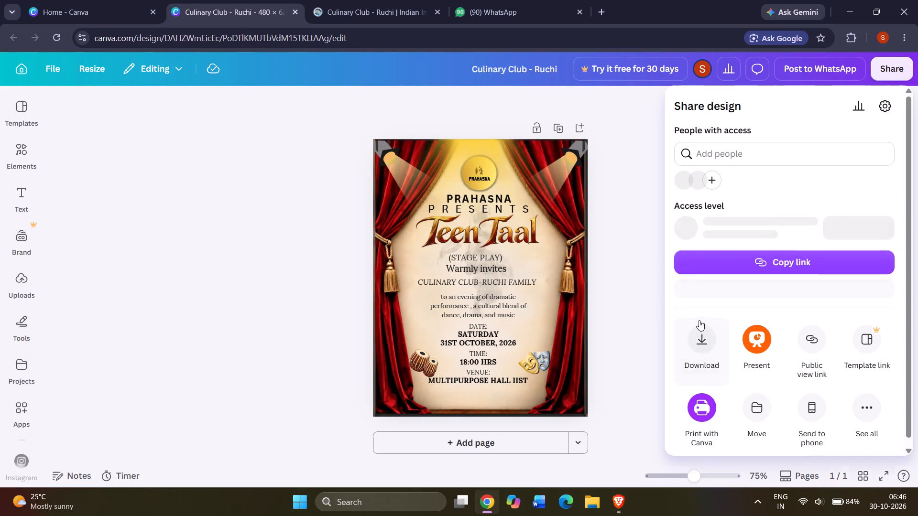
pyautogui.click(699, 321)
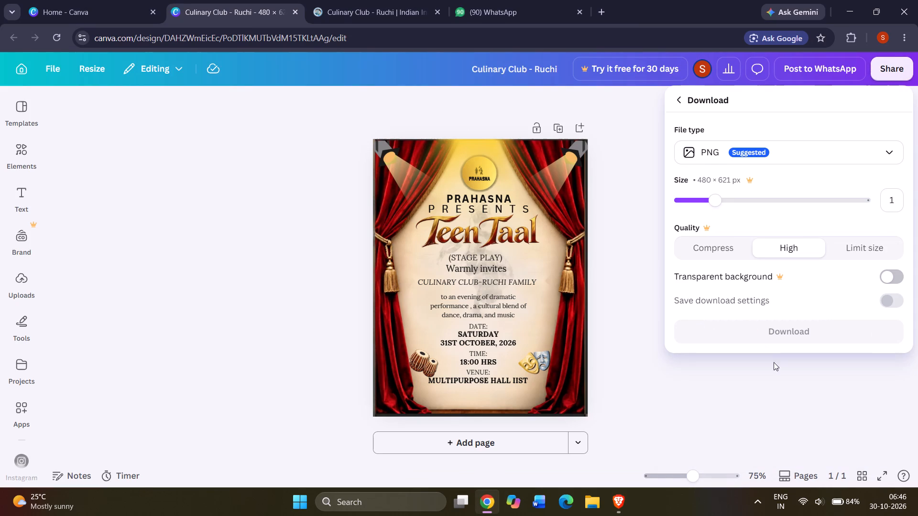
pyautogui.click(750, 325)
pyautogui.moveTo(790, 354); pyautogui.dragTo(804, 328)
pyautogui.click(804, 328)
pyautogui.click(804, 328)
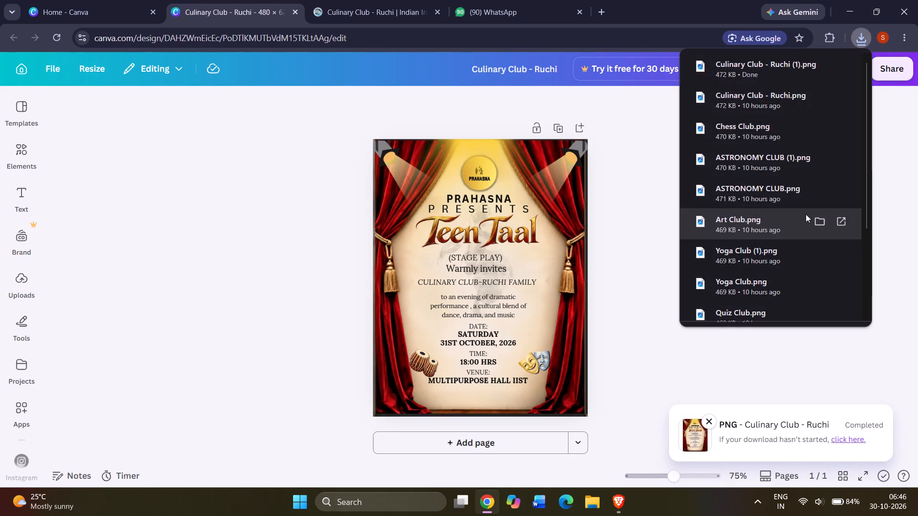
# Copy the club name from the Eco Club page, reached through the IIST website's Student Club list.
pyautogui.click(409, 0)
pyautogui.scroll(-4, 391, 262)
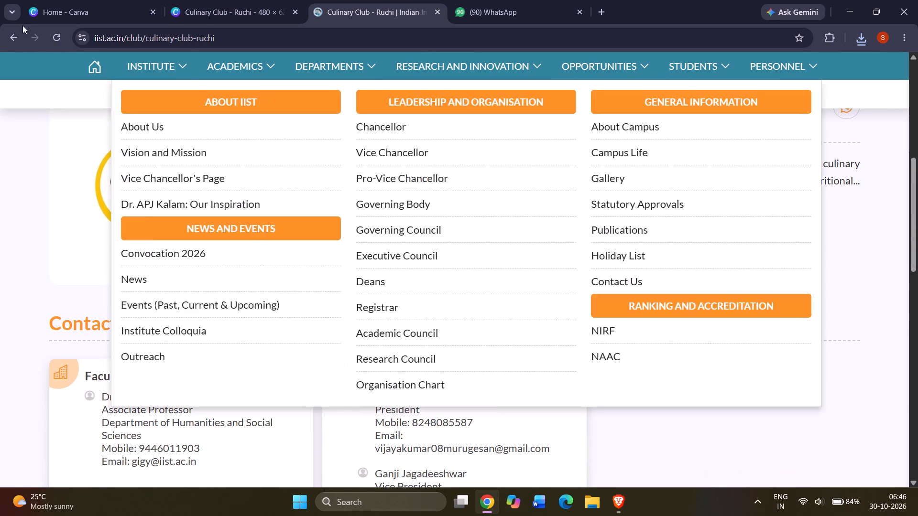
pyautogui.click(2, 33)
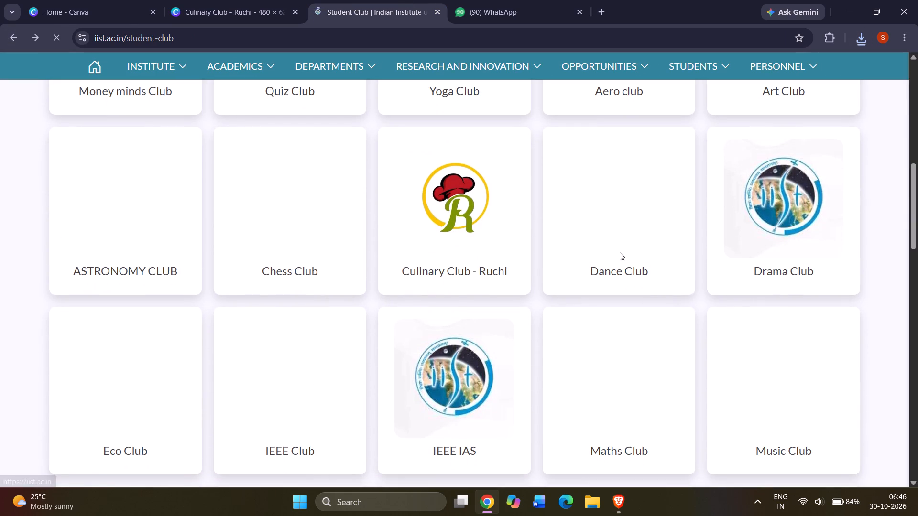
pyautogui.scroll(-1, 254, 296)
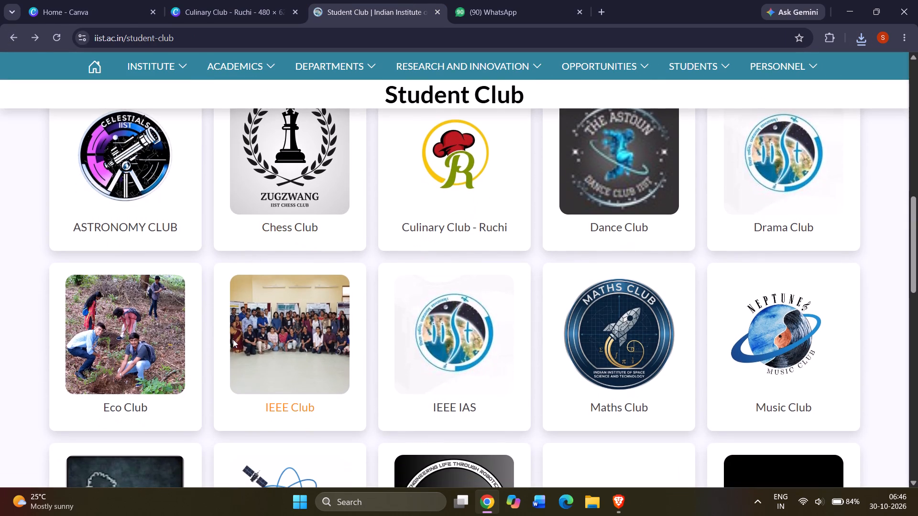
pyautogui.click(132, 404)
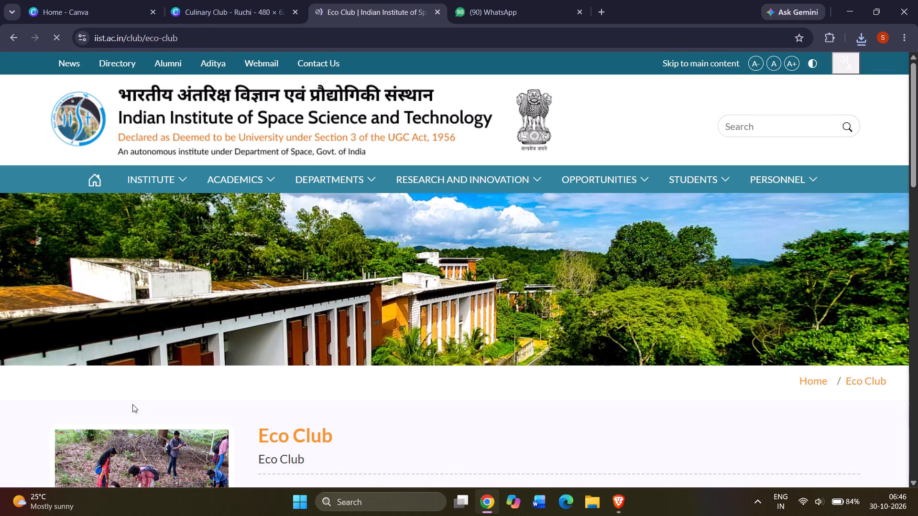
pyautogui.scroll(-2, 258, 412)
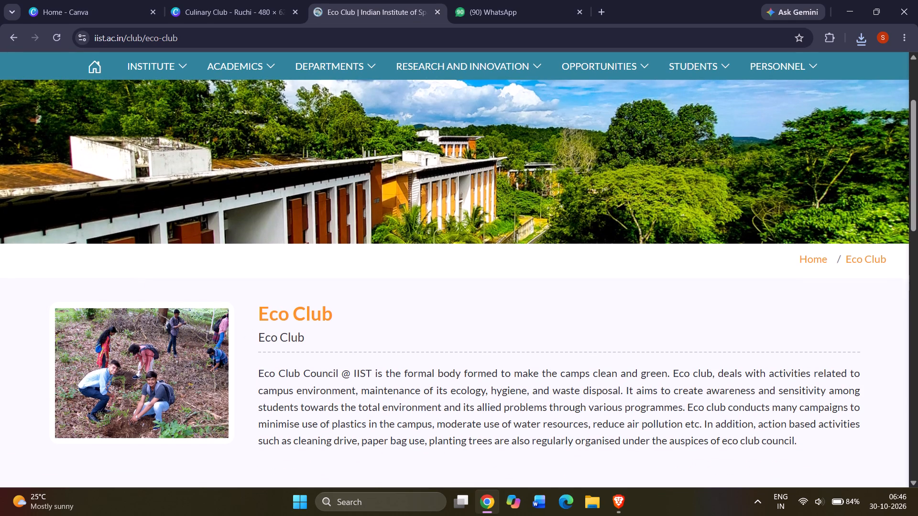
pyautogui.moveTo(259, 310); pyautogui.dragTo(342, 323)
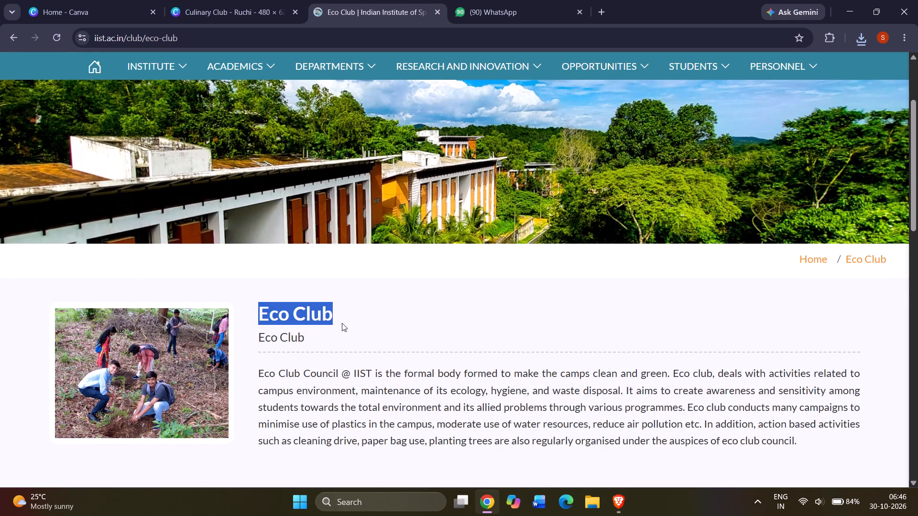
pyautogui.hotkey('ctrl', 'c')
# Change the invitee line under "Warmly invites" in the Canva invitation to "ECO CLUB FAMILY".
pyautogui.click(286, 0)
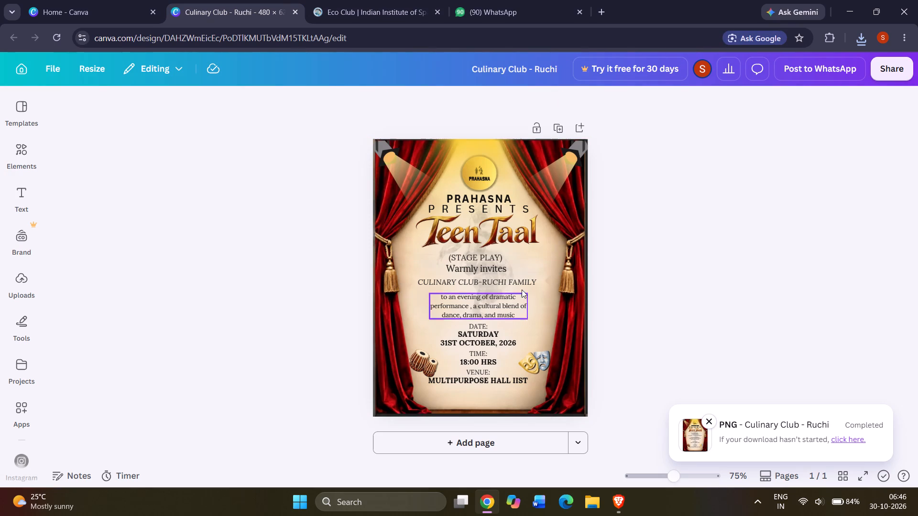
pyautogui.doubleClick(505, 279)
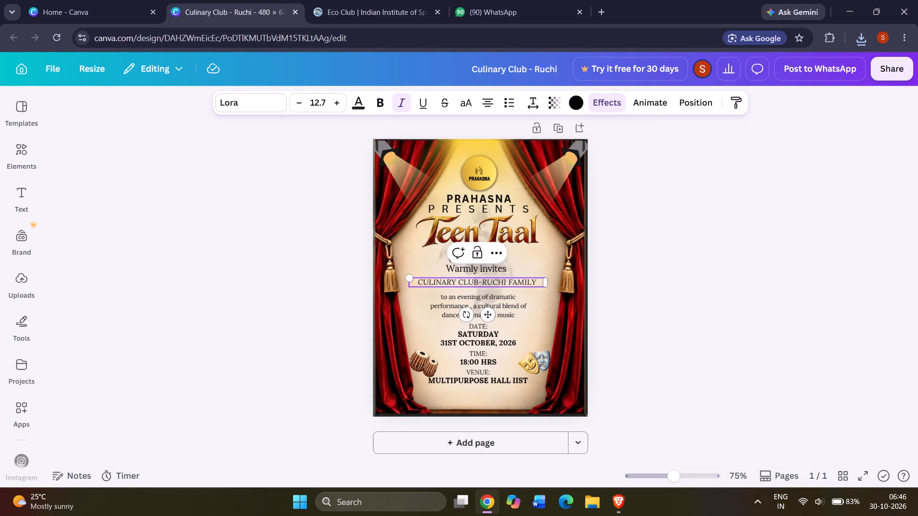
pyautogui.click(507, 282)
pyautogui.press('BackSpace')
pyautogui.press('BackSpace')
pyautogui.press('BackSpace')
pyautogui.press('BackSpace')
pyautogui.press('BackSpace')
pyautogui.press('BackSpace')
pyautogui.press('BackSpace')
pyautogui.press('BackSpace')
pyautogui.press('BackSpace')
pyautogui.press('BackSpace')
pyautogui.press('BackSpace')
pyautogui.press('BackSpace')
pyautogui.press('BackSpace')
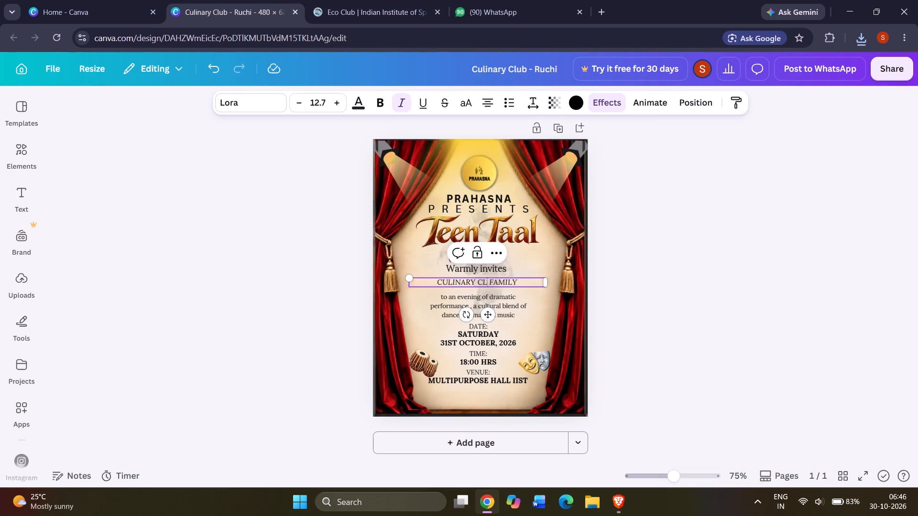
pyautogui.press('BackSpace')
pyautogui.press('BackSpace')
pyautogui.press('BackSpace')
pyautogui.press('BackSpace')
pyautogui.press('BackSpace')
pyautogui.press('BackSpace')
pyautogui.write('ECO CLUB FA')
pyautogui.press('m')
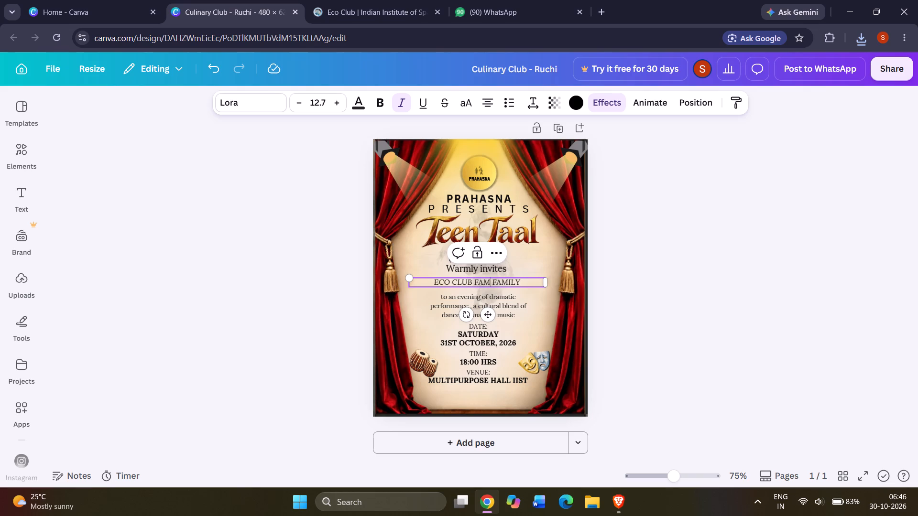
pyautogui.press('BackSpace')
pyautogui.press('BackSpace')
pyautogui.press('BackSpace')
pyautogui.press('BackSpace')
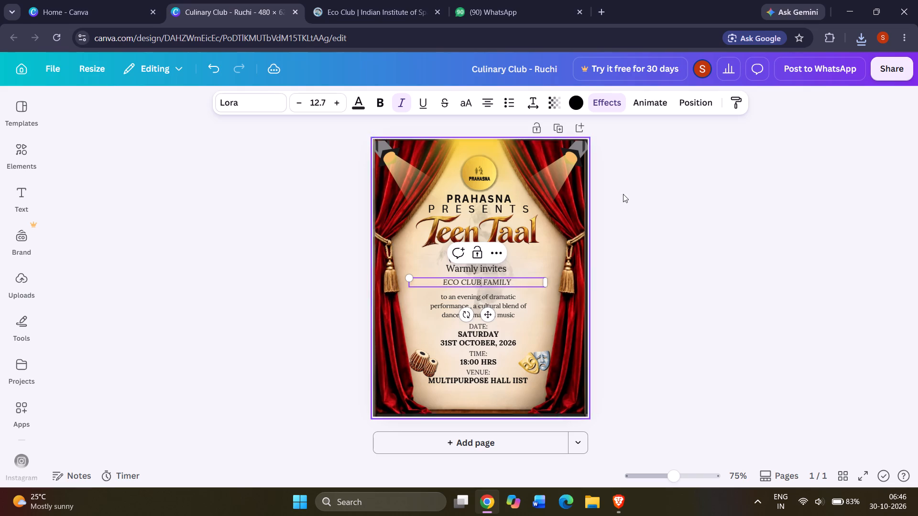
# Open the sharing options for the Eco Club version of the invitation.
pyautogui.click(879, 75)
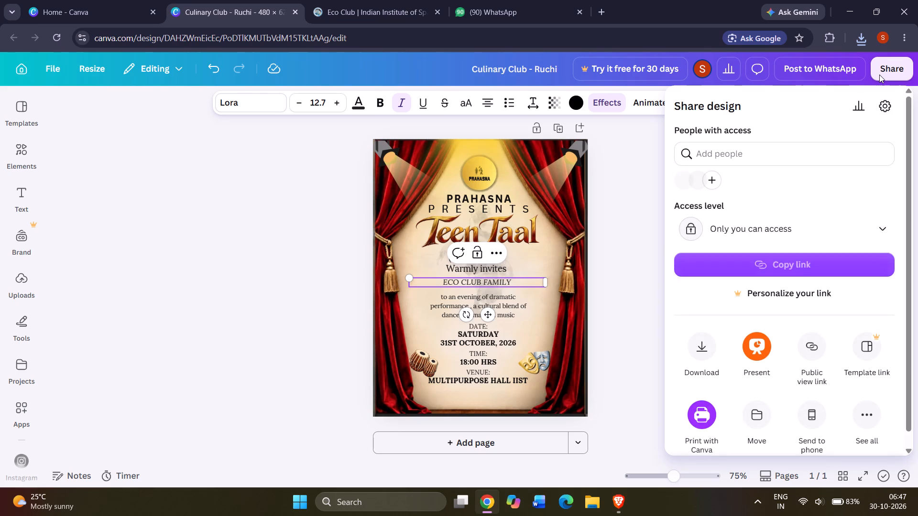
# Download the Eco Club version of the invitation as a high-quality PNG at size 1.
pyautogui.click(759, 263)
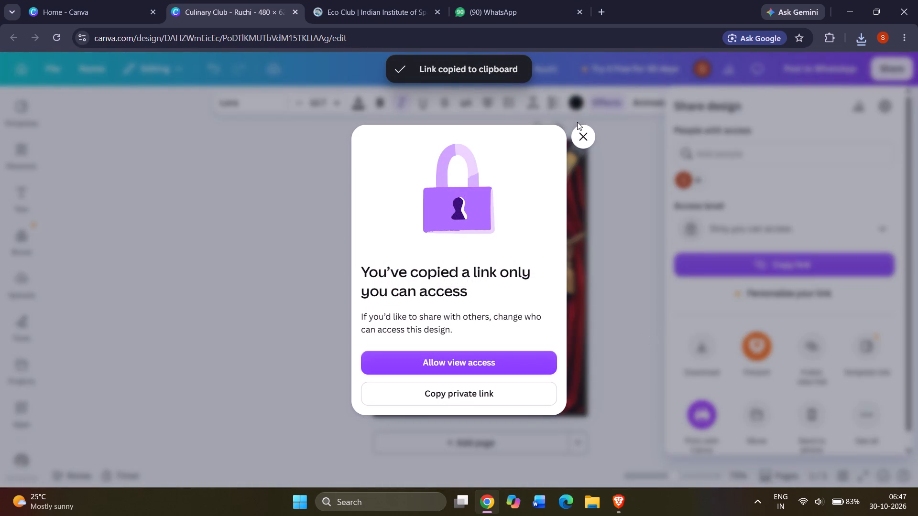
pyautogui.click(579, 129)
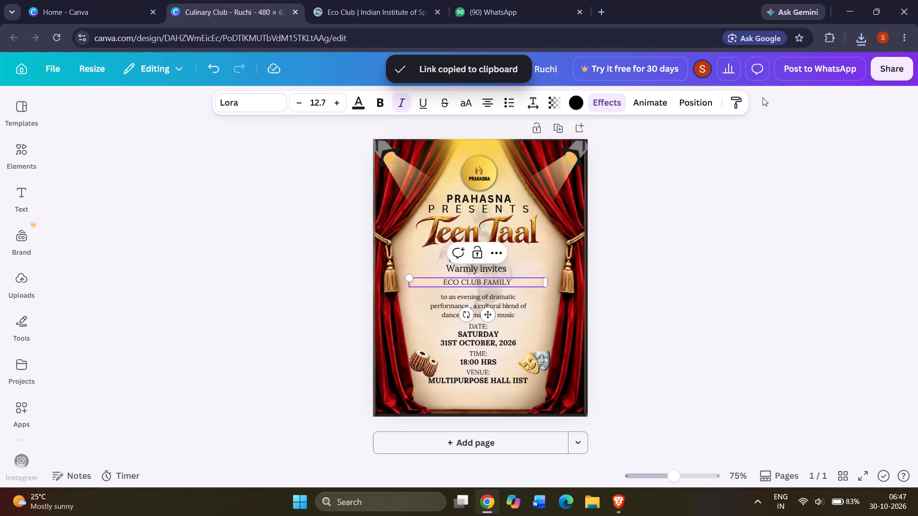
pyautogui.click(878, 72)
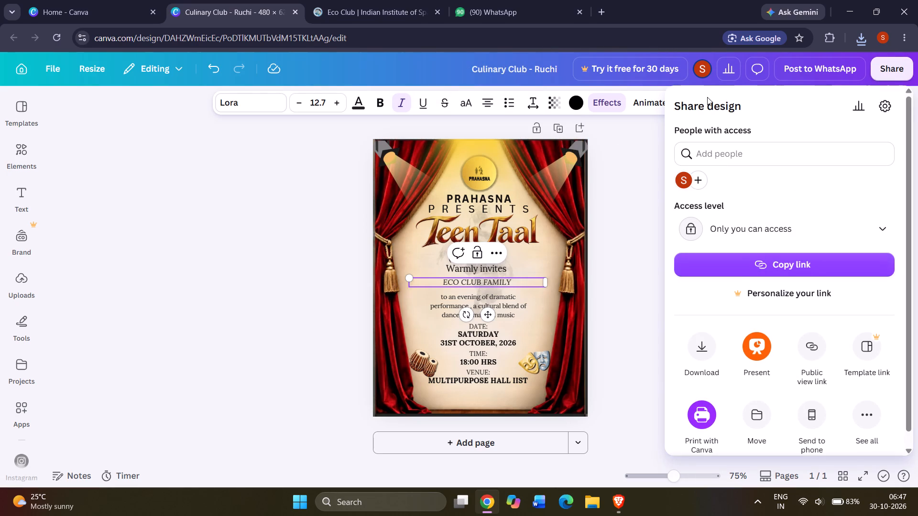
pyautogui.click(714, 340)
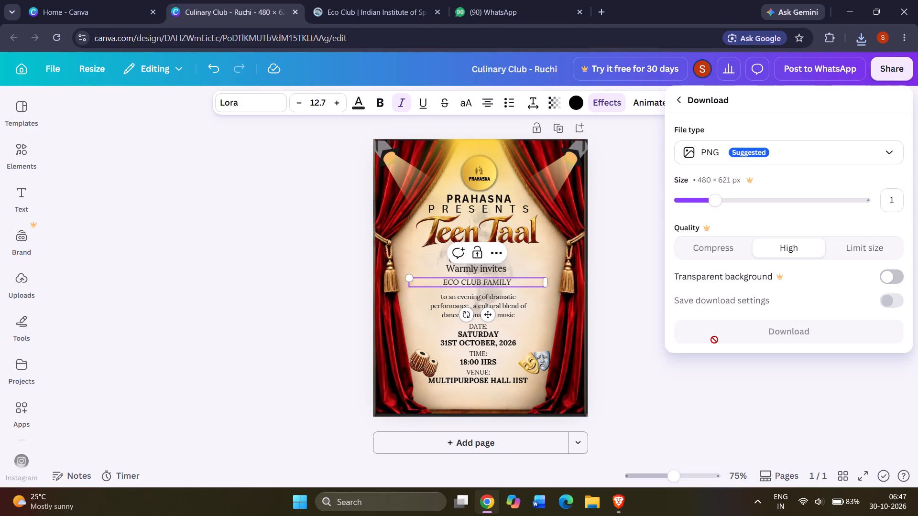
pyautogui.click(790, 333)
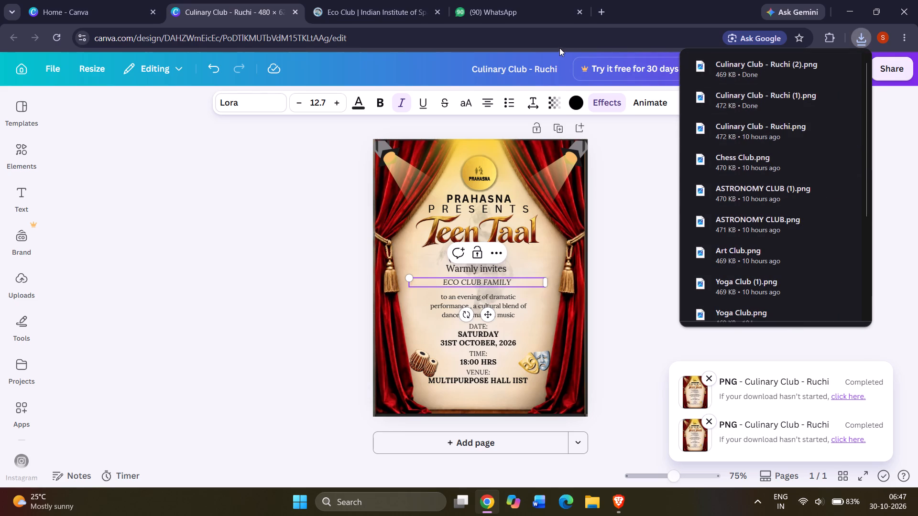
# Replace the design title "Culinary Club - Ruchi" with the clipboard contents, and select the pasted link text in the title for overwriting.
pyautogui.tripleClick(526, 65)
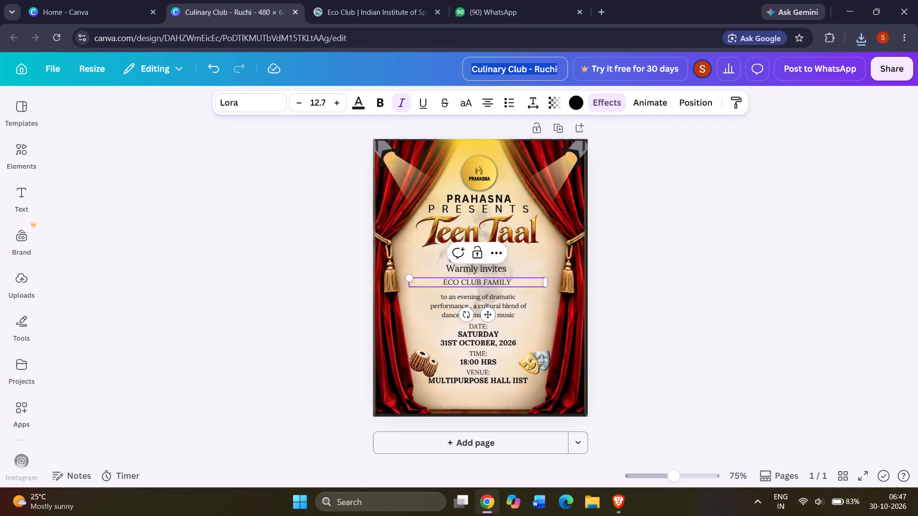
pyautogui.hotkey('ctrl', 'v')
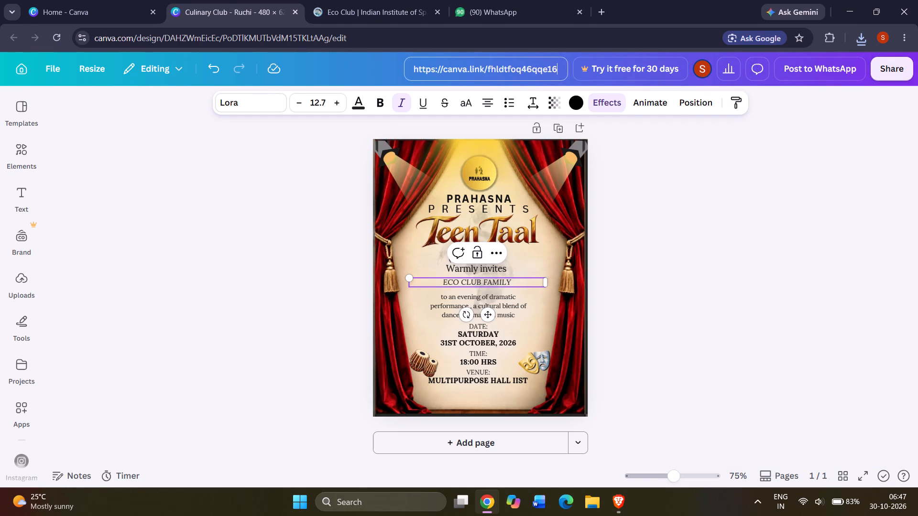
pyautogui.moveTo(557, 66); pyautogui.dragTo(439, 63)
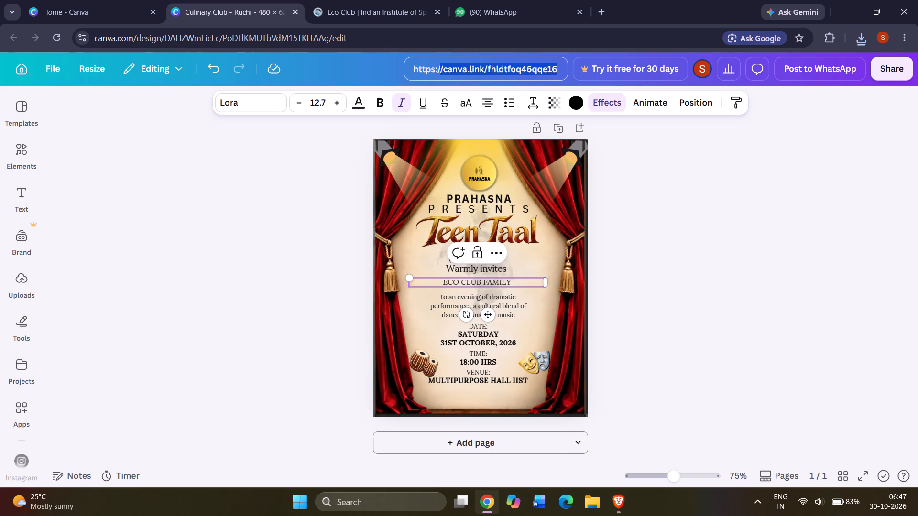
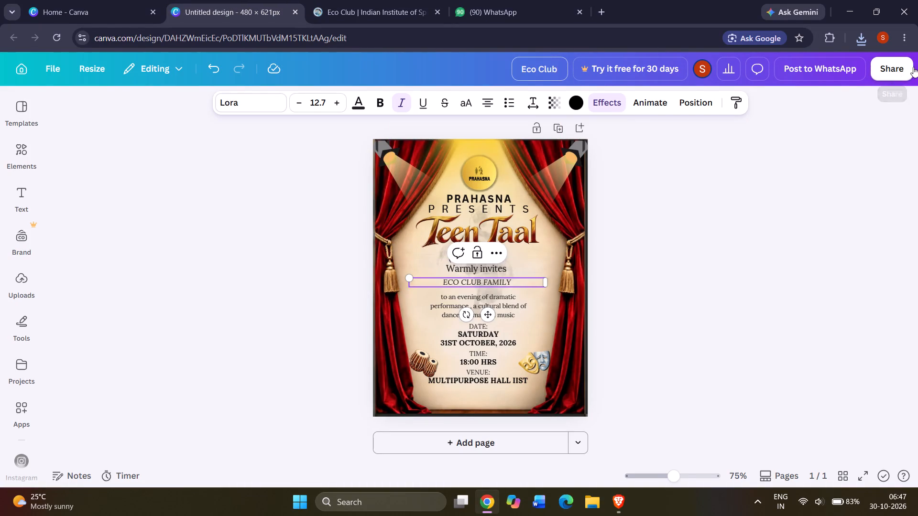
# Download the Eco Club version of the invitation as a PNG.
pyautogui.click(899, 69)
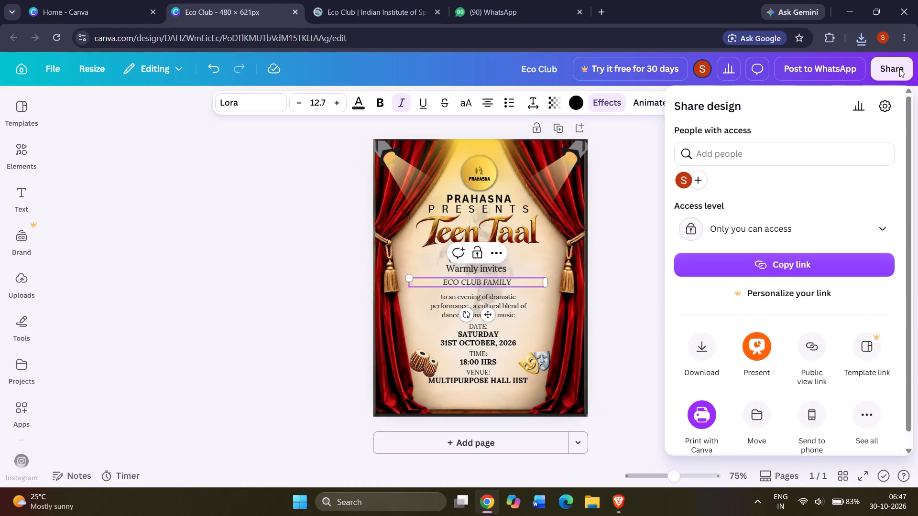
pyautogui.click(698, 345)
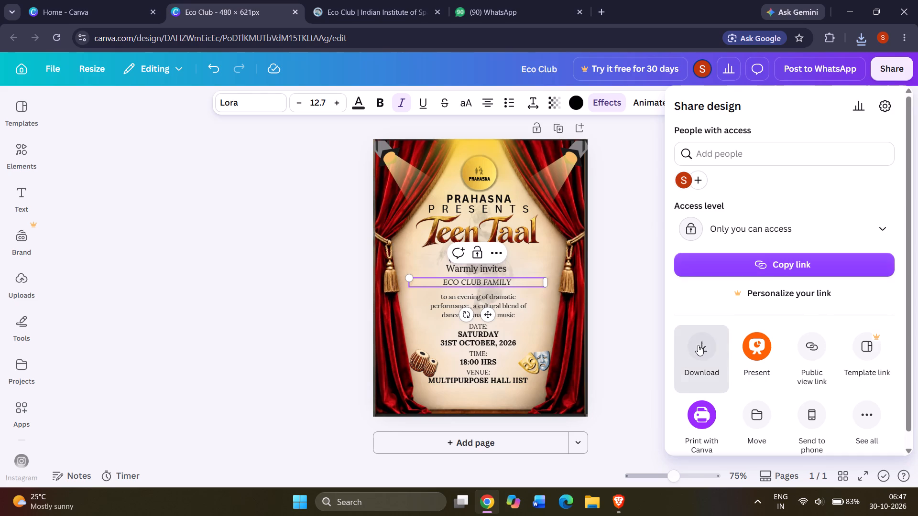
pyautogui.click(741, 326)
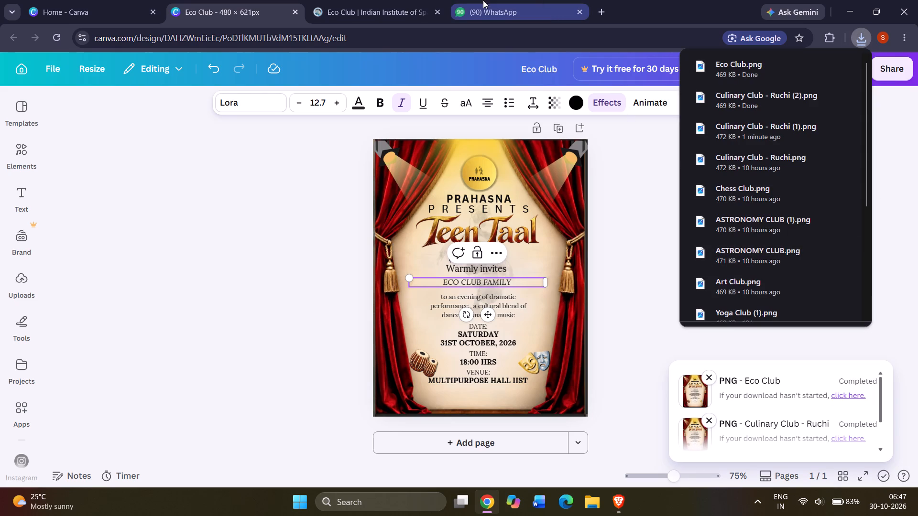
# Open the IEEE Club page from the IIST website's Student Club list and find the club name in its heading.
pyautogui.click(374, 0)
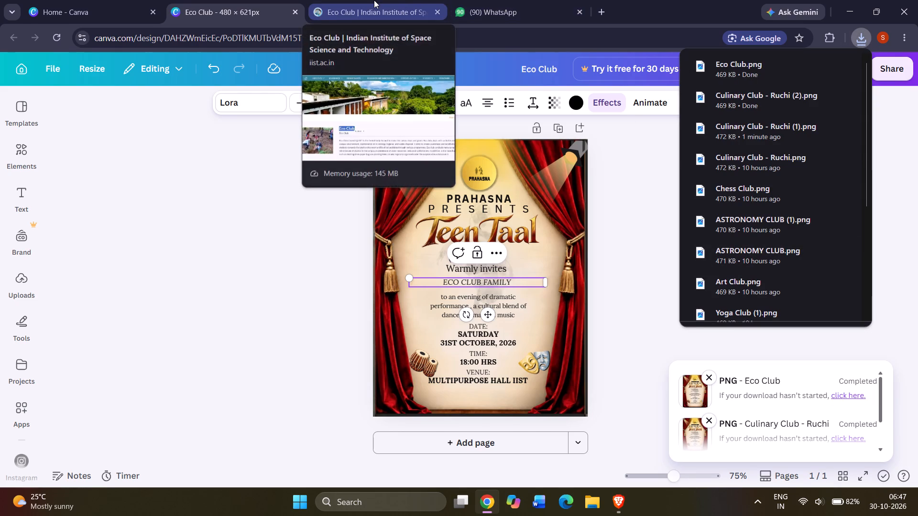
pyautogui.click(0, 43)
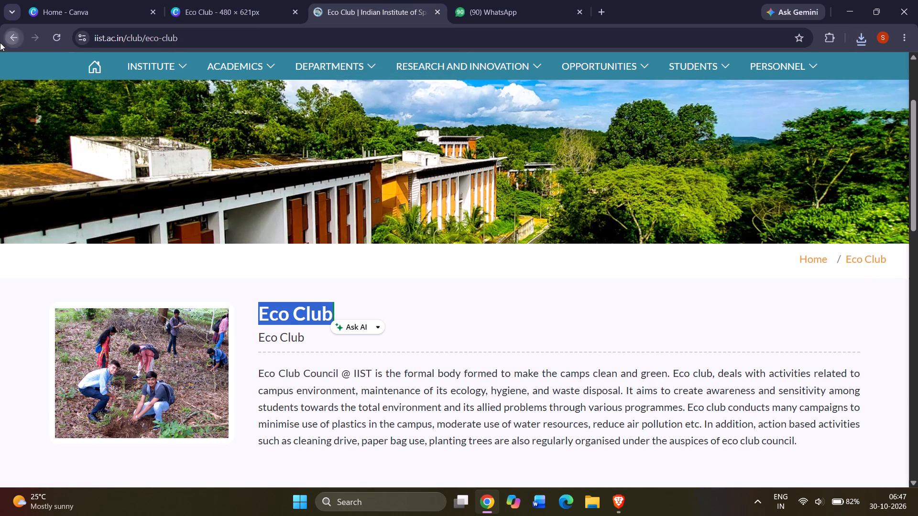
pyautogui.scroll(-4, 302, 388)
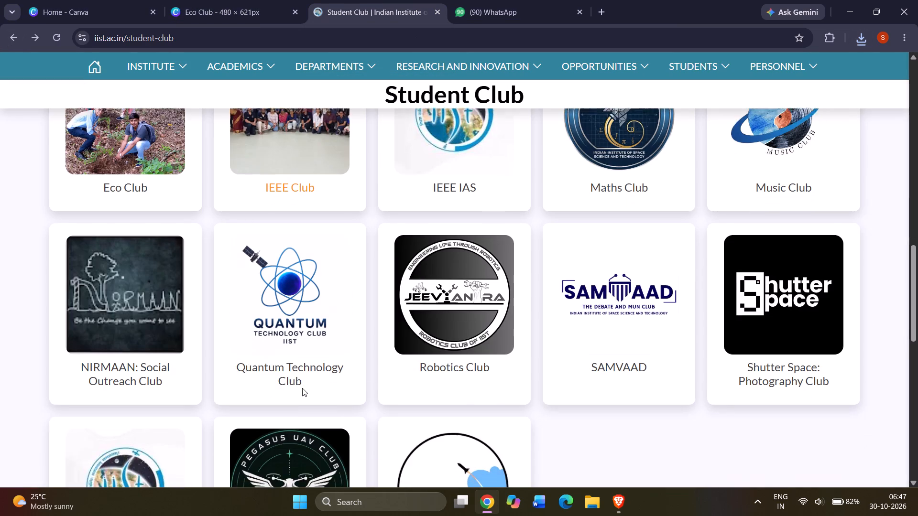
pyautogui.click(301, 140)
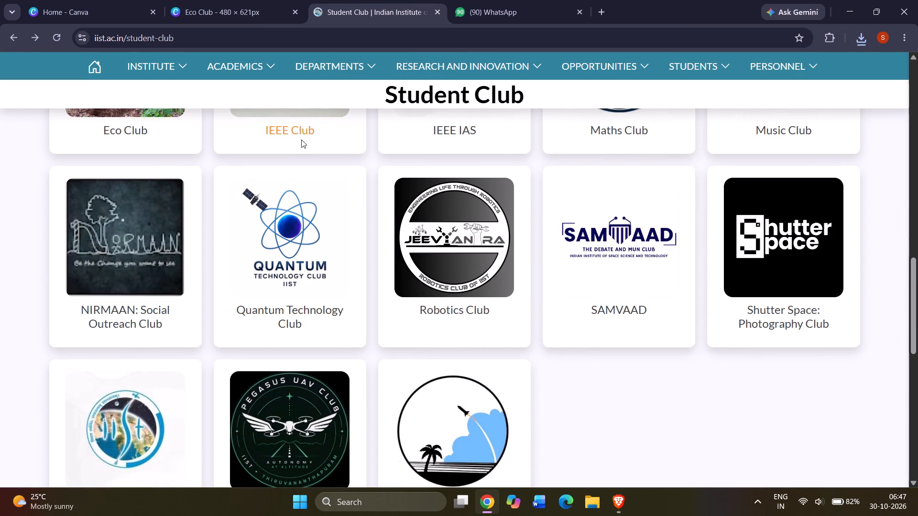
pyautogui.click(291, 127)
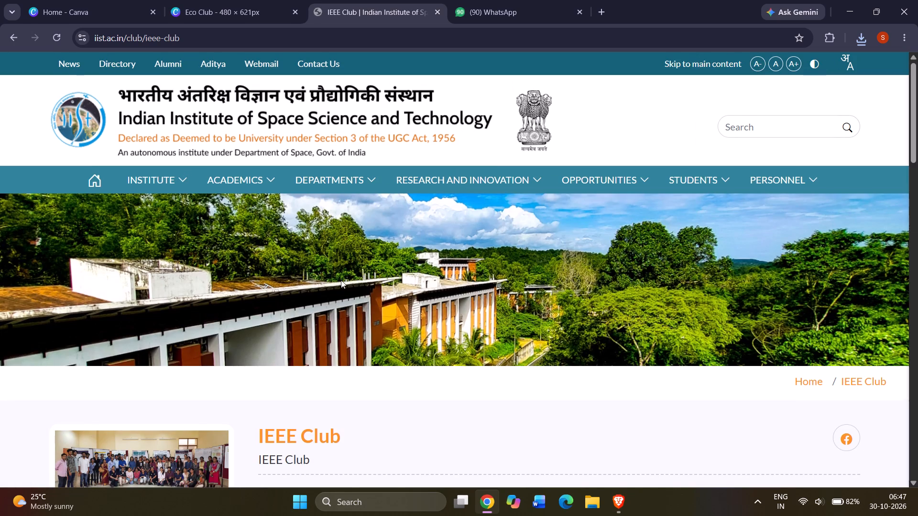
pyautogui.scroll(-1, 341, 280)
pyautogui.moveTo(260, 364); pyautogui.dragTo(304, 374)
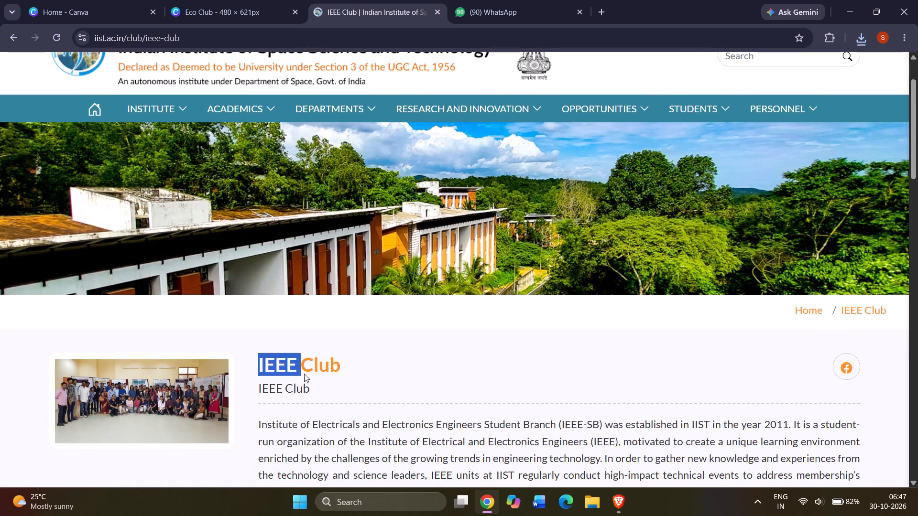
pyautogui.moveTo(304, 374); pyautogui.dragTo(306, 370)
pyautogui.moveTo(306, 370); pyautogui.dragTo(302, 370)
pyautogui.click(367, 357)
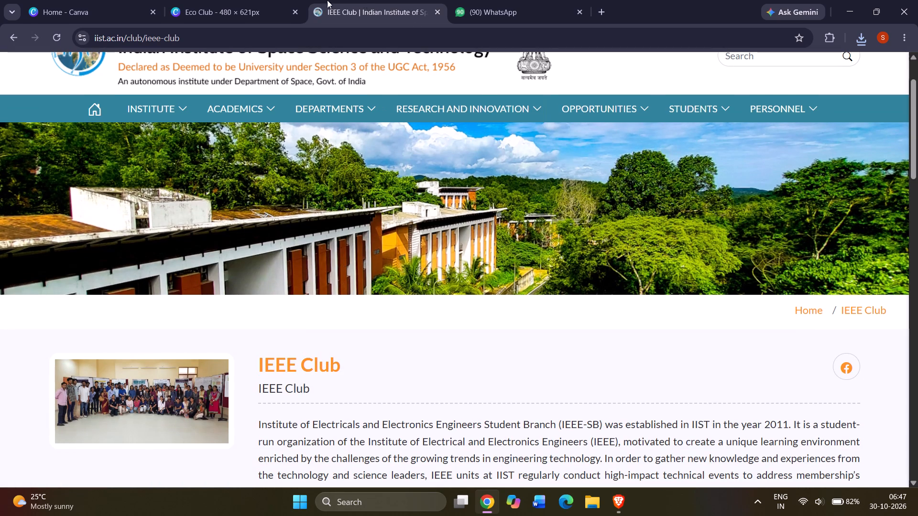
# Change the invitee line under "Warmly invites" in the Canva invitation to "IEEE CLUB FAMILY".
pyautogui.click(257, 0)
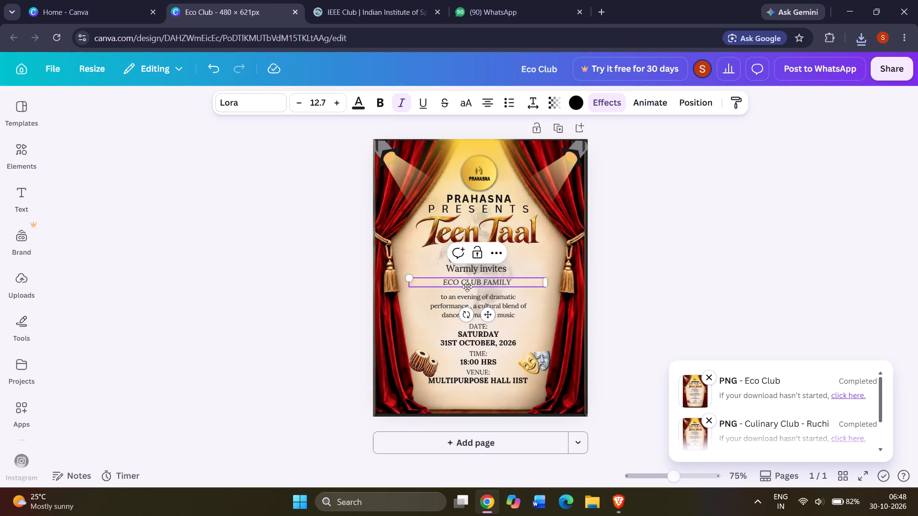
pyautogui.doubleClick(461, 282)
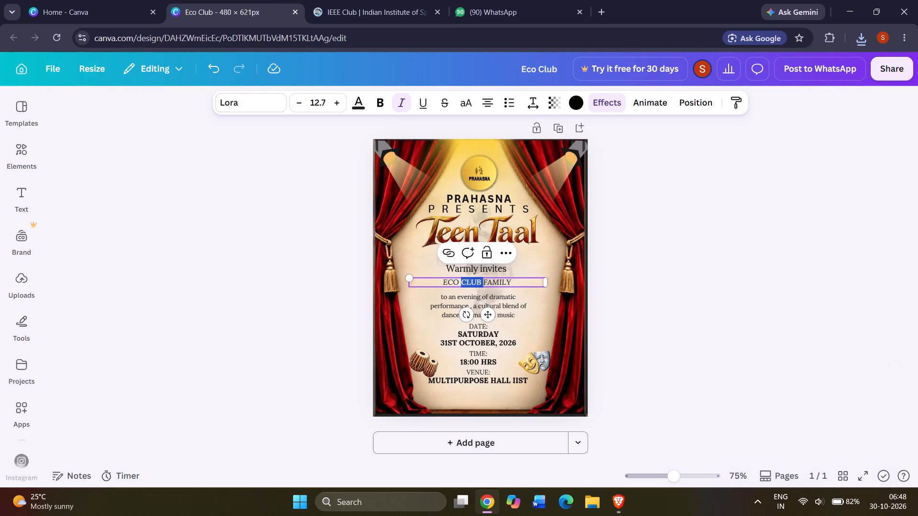
pyautogui.doubleClick(461, 282)
pyautogui.click(461, 282)
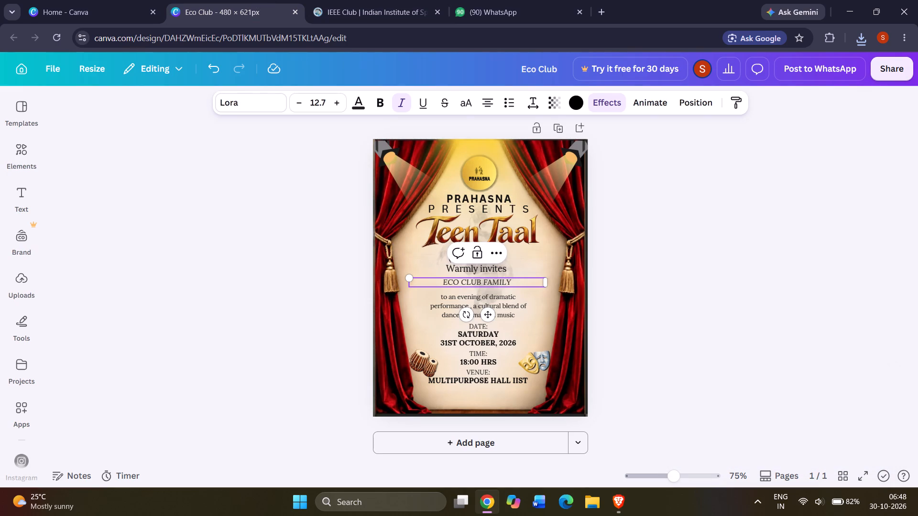
pyautogui.click(459, 282)
pyautogui.press('BackSpace')
pyautogui.press('BackSpace')
pyautogui.press('BackSpace')
pyautogui.press('BackSpace')
pyautogui.write('IEEE')
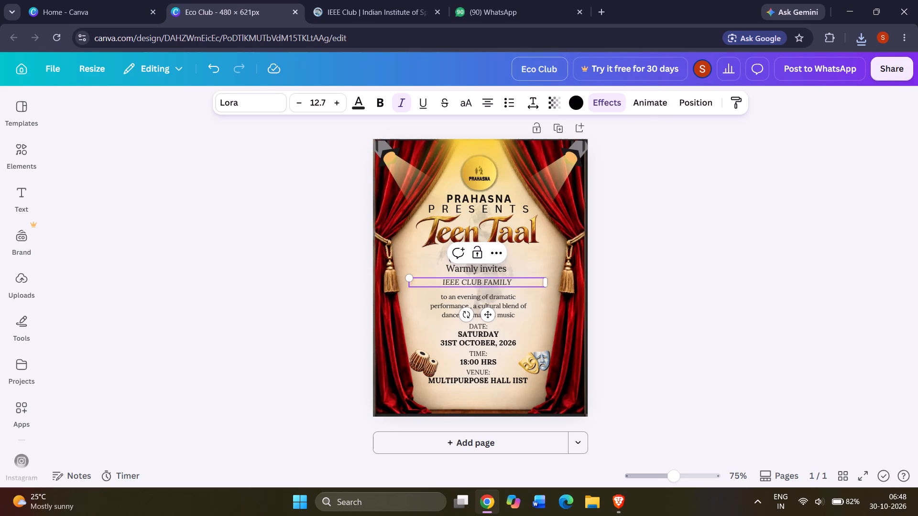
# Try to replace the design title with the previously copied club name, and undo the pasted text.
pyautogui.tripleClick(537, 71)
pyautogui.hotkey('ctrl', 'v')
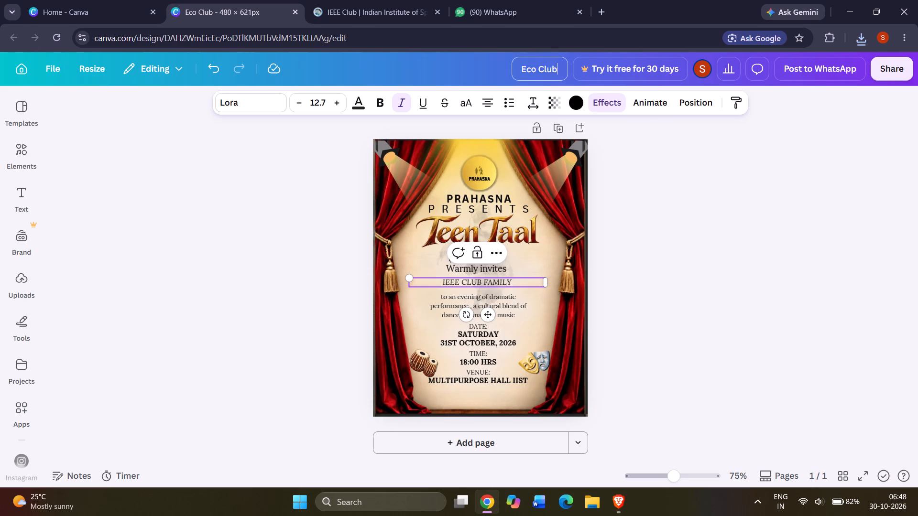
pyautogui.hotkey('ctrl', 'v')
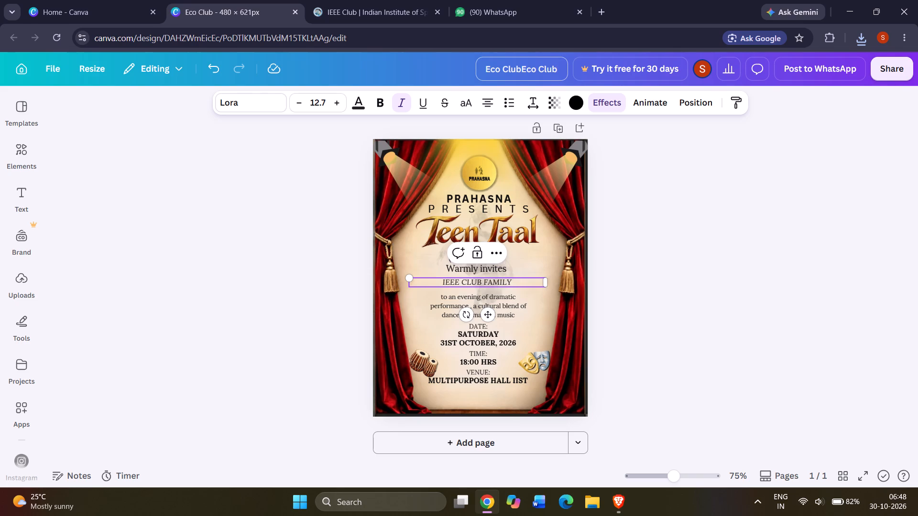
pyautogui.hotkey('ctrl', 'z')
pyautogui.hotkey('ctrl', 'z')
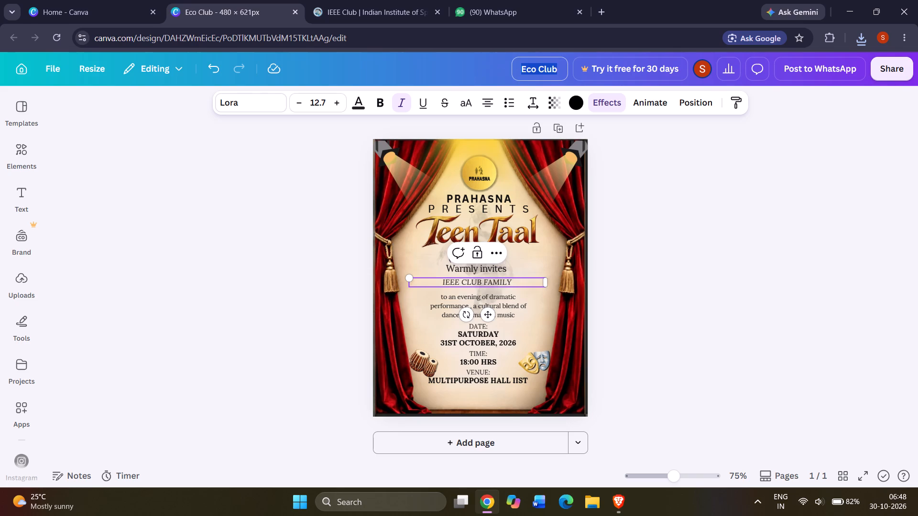
# Replace the design title with "IEEE Club", copied from the heading of the club's page on the IIST website.
pyautogui.press('BackSpace')
pyautogui.click(352, 0)
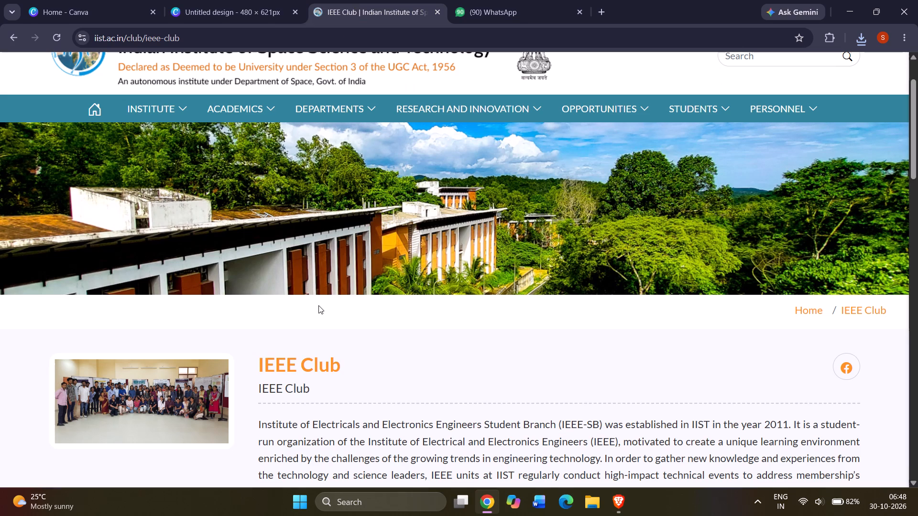
pyautogui.moveTo(255, 364); pyautogui.dragTo(351, 369)
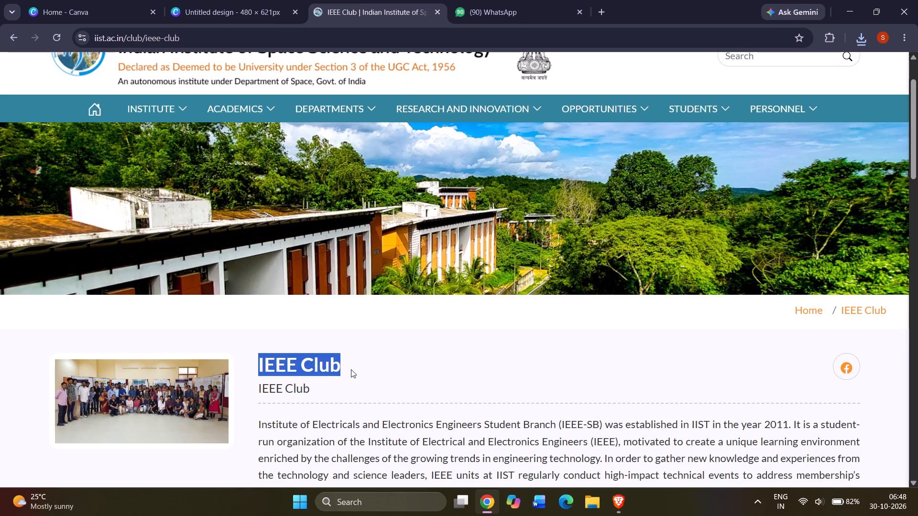
pyautogui.hotkey('ctrl', 'c')
pyautogui.click(176, 0)
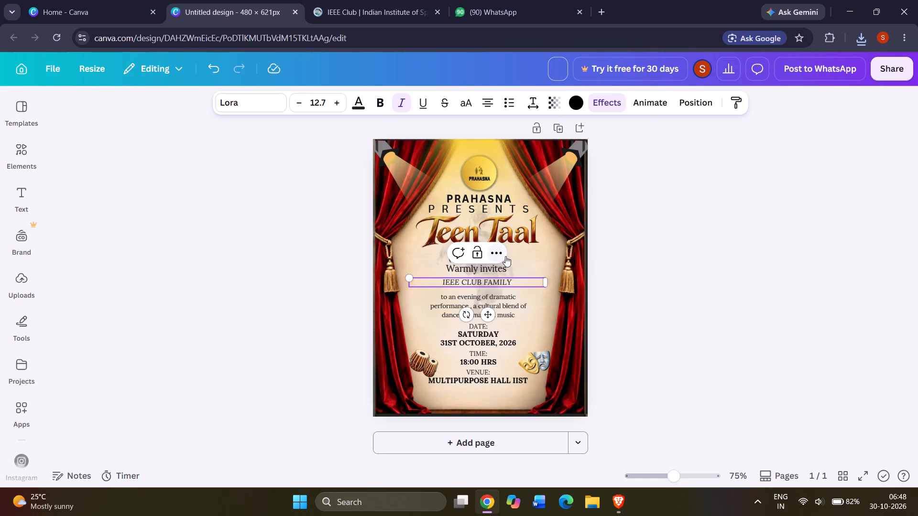
pyautogui.hotkey('ctrl', 'v')
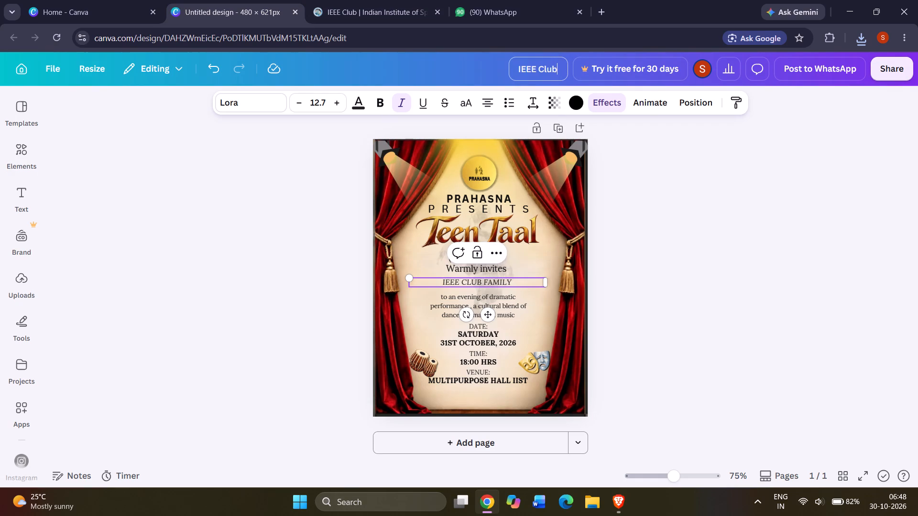
# Download the IEEE Club invitation as a high-quality PNG.
pyautogui.click(895, 64)
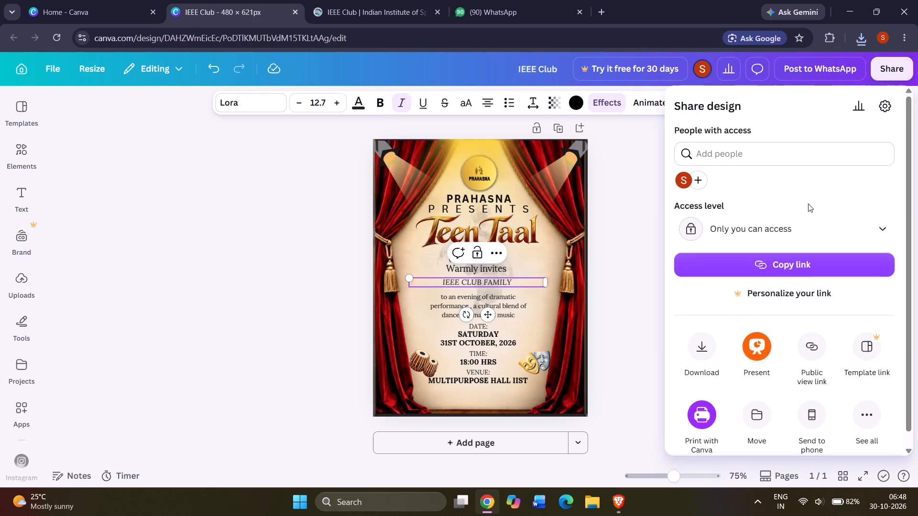
pyautogui.click(692, 364)
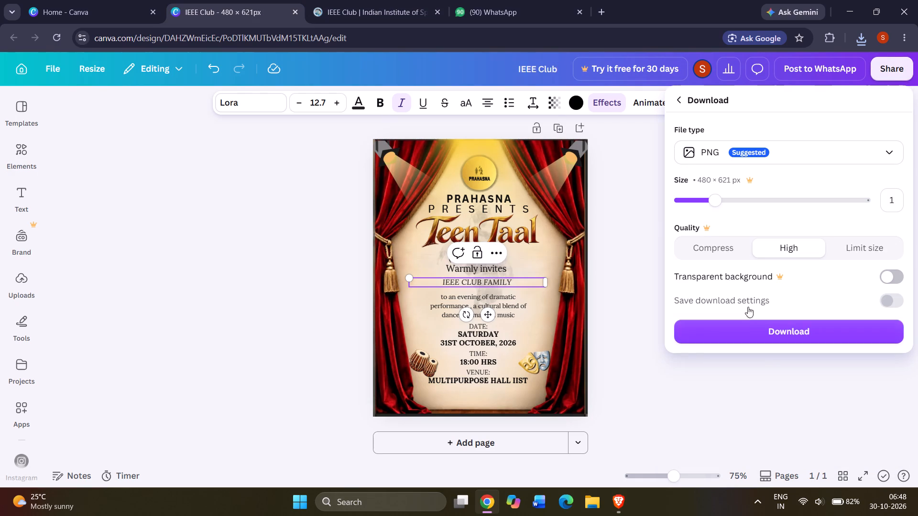
pyautogui.click(745, 321)
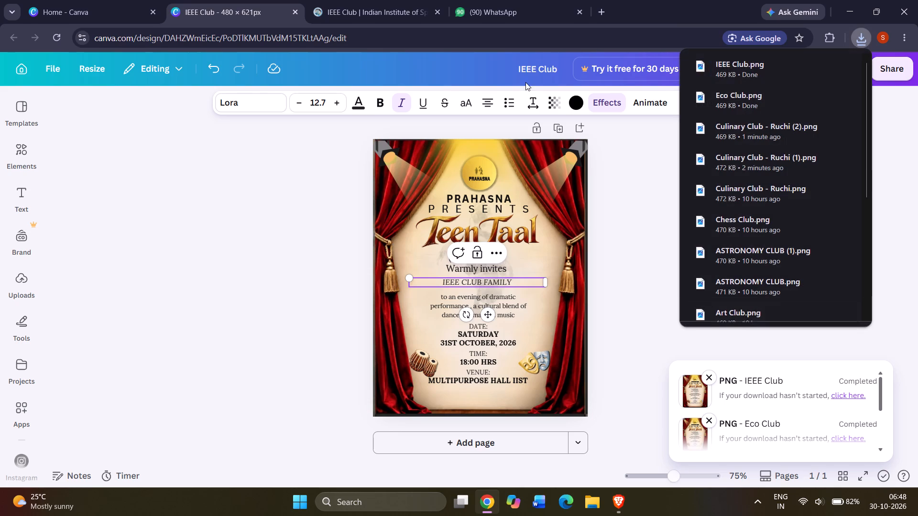
# Copy the club name from the Maths Club page, reached through the IIST website's Student Club list.
pyautogui.click(394, 0)
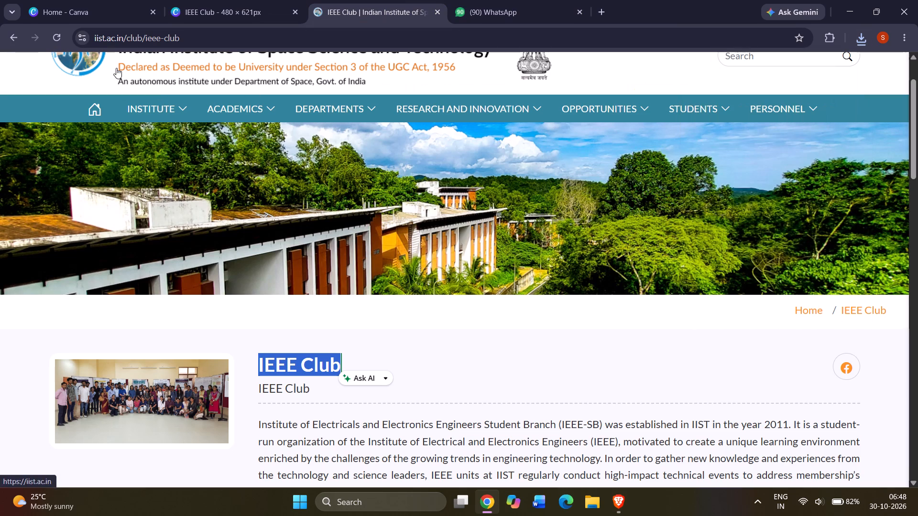
pyautogui.click(5, 40)
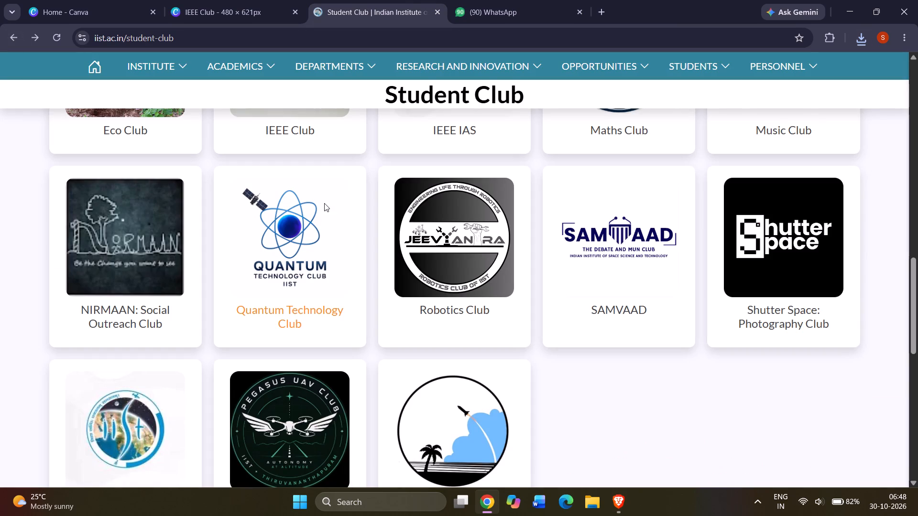
pyautogui.scroll(1, 324, 203)
pyautogui.scroll(1, 527, 255)
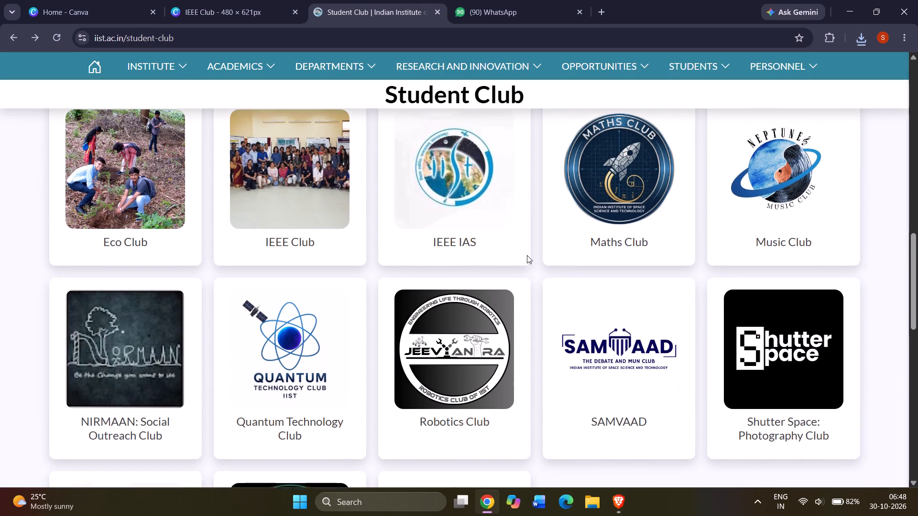
pyautogui.scroll(1, 527, 255)
pyautogui.click(626, 252)
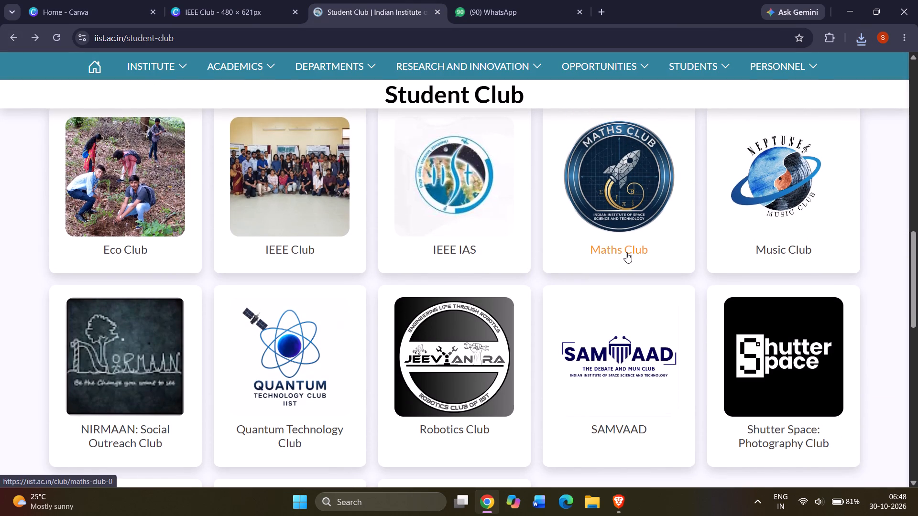
pyautogui.scroll(-2, 370, 290)
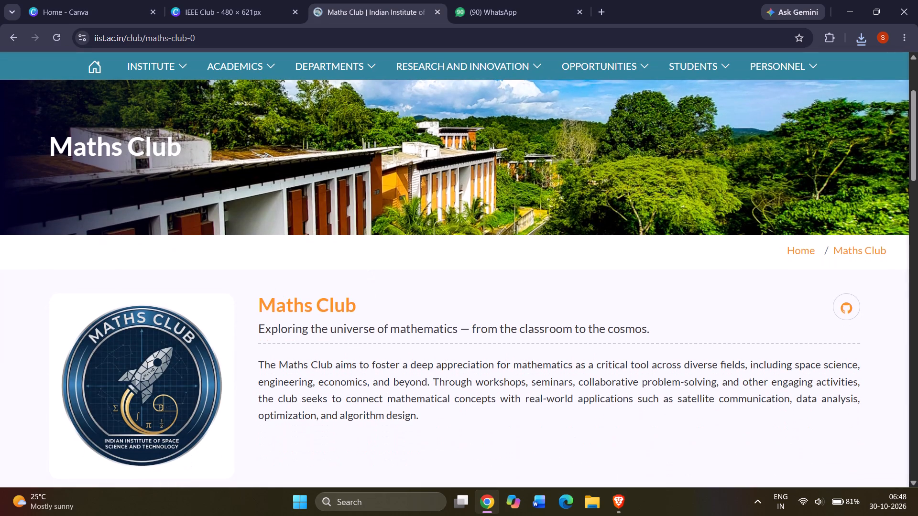
pyautogui.moveTo(260, 310); pyautogui.dragTo(394, 312)
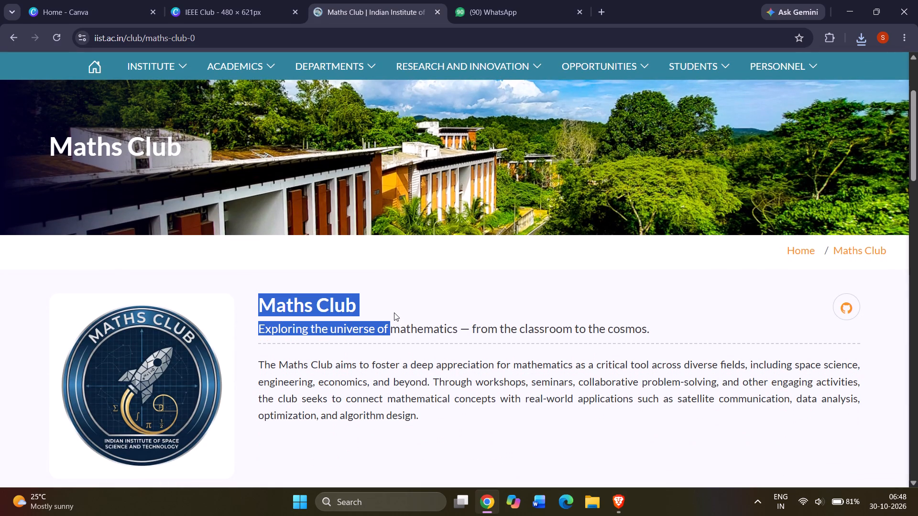
pyautogui.hotkey('ctrl', 'c')
# Delete "IEEE" from the invitee line under "Warmly invites" in the Canva invitation.
pyautogui.click(175, 0)
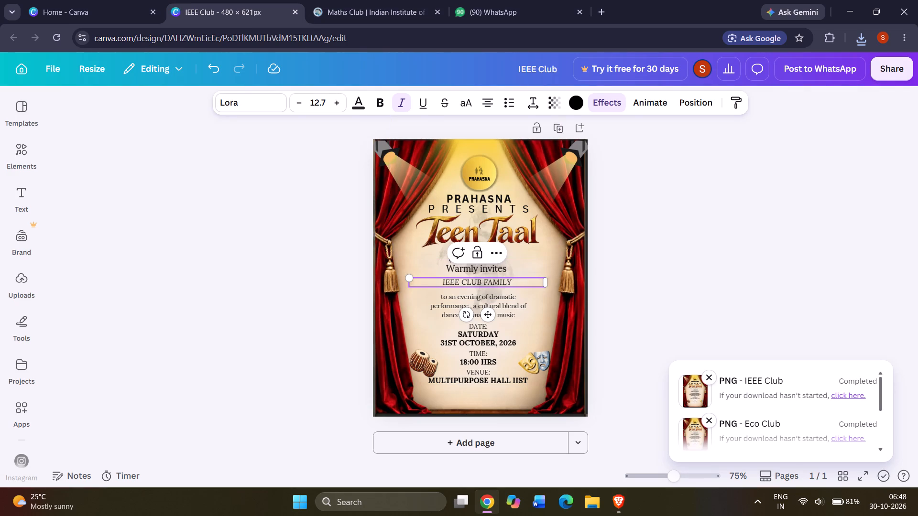
pyautogui.doubleClick(460, 283)
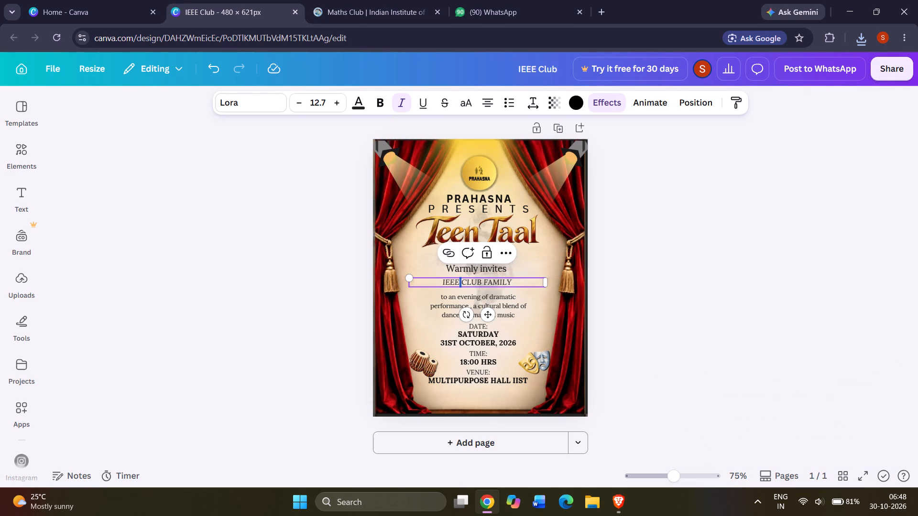
pyautogui.press('BackSpace')
pyautogui.press('BackSpace')
pyautogui.press('BackSpace')
pyautogui.press('BackSpace')
pyautogui.press('BackSpace')
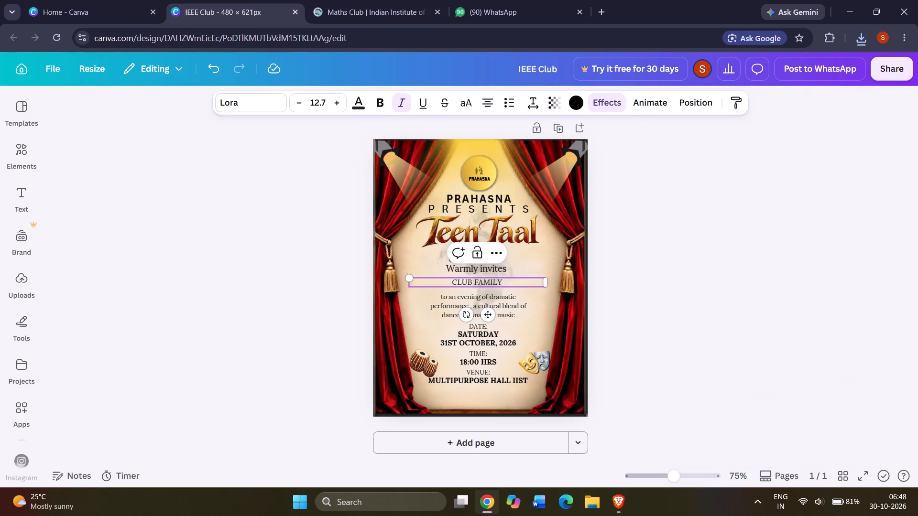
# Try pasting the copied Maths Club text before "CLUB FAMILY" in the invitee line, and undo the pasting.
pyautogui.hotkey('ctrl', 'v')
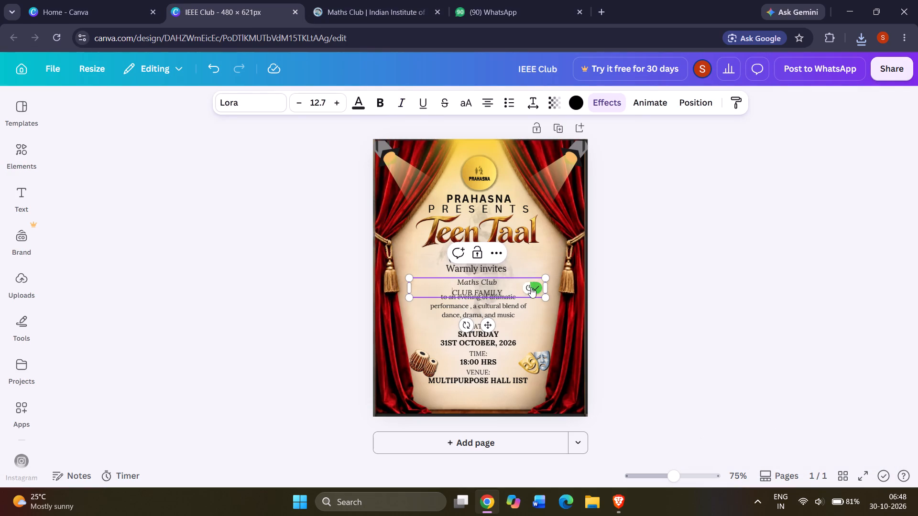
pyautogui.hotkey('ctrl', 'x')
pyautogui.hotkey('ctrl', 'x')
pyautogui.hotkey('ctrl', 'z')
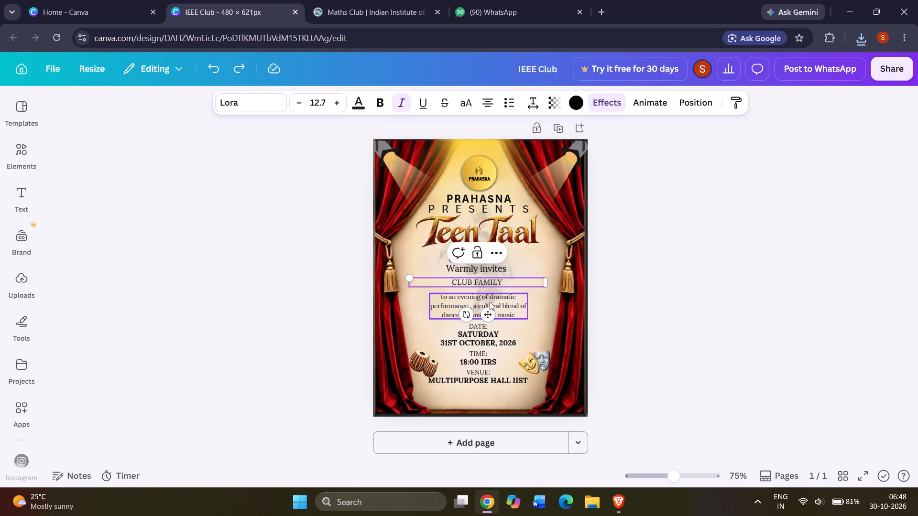
# Enter "MATHS" before "CLUB FAMILY" in the invitee line under "Warmly invites".
pyautogui.press('space')
pyautogui.write('MATHS')
pyautogui.press('space')
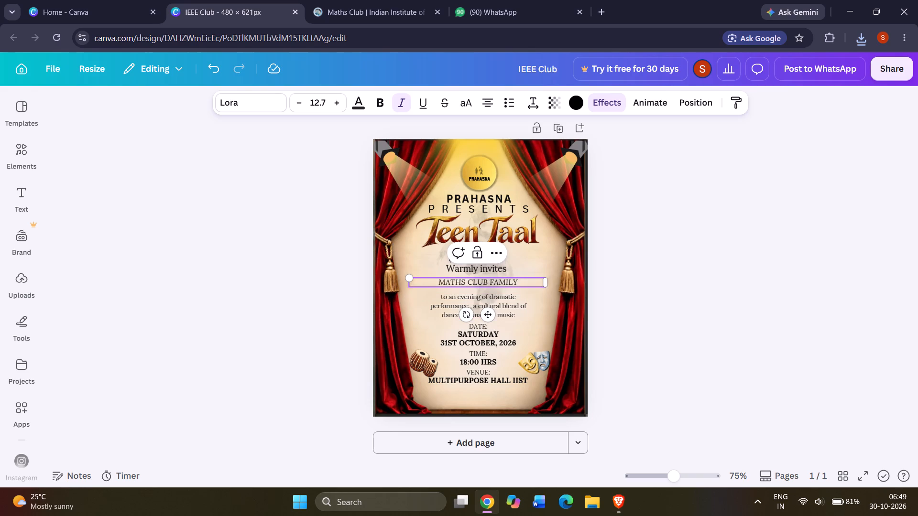
# Rename the design as "Maths Club", using the club name copied from the Maths Club page on the IIST website.
pyautogui.doubleClick(536, 79)
pyautogui.tripleClick(537, 76)
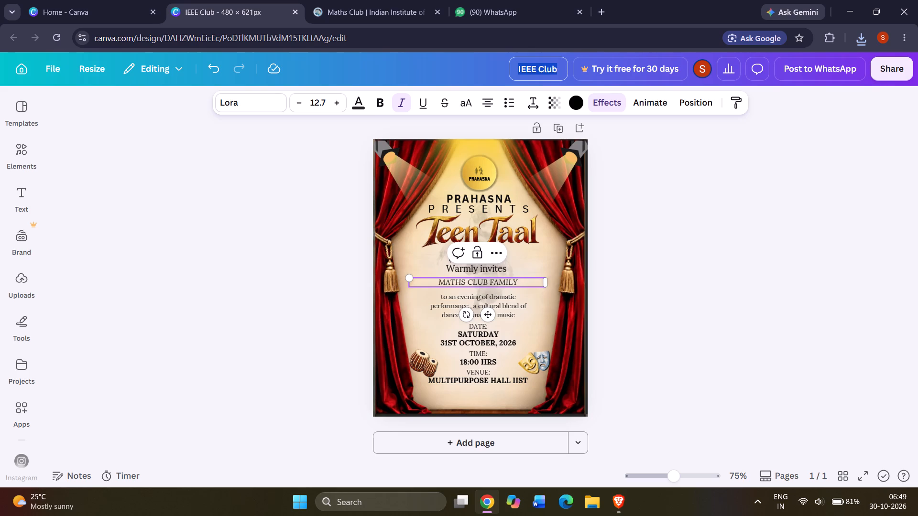
pyautogui.hotkey('ctrl', 'v')
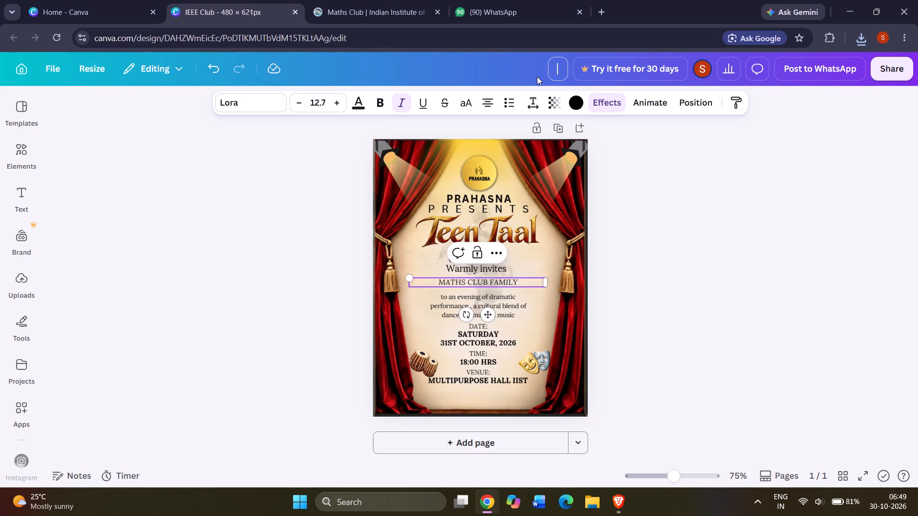
pyautogui.hotkey('ctrl', 'v')
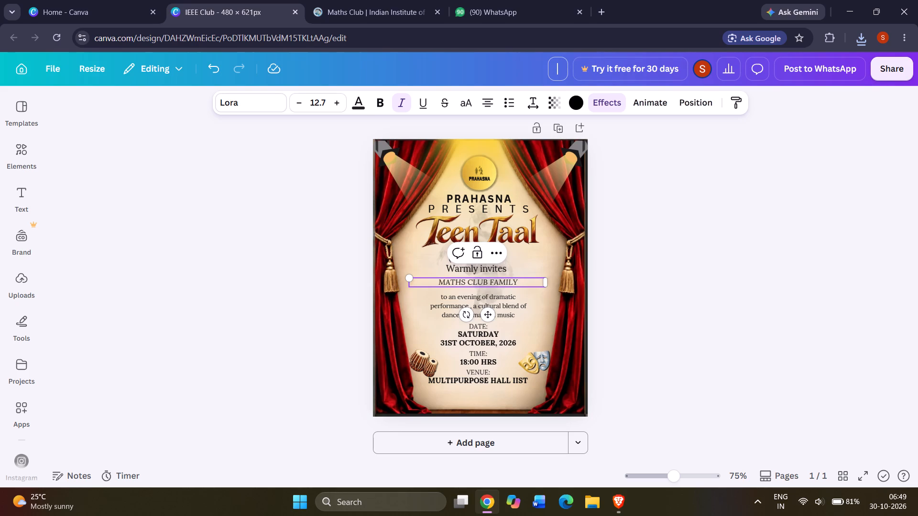
pyautogui.click(559, 65)
pyautogui.hotkey('ctrl', 'v')
pyautogui.click(396, 0)
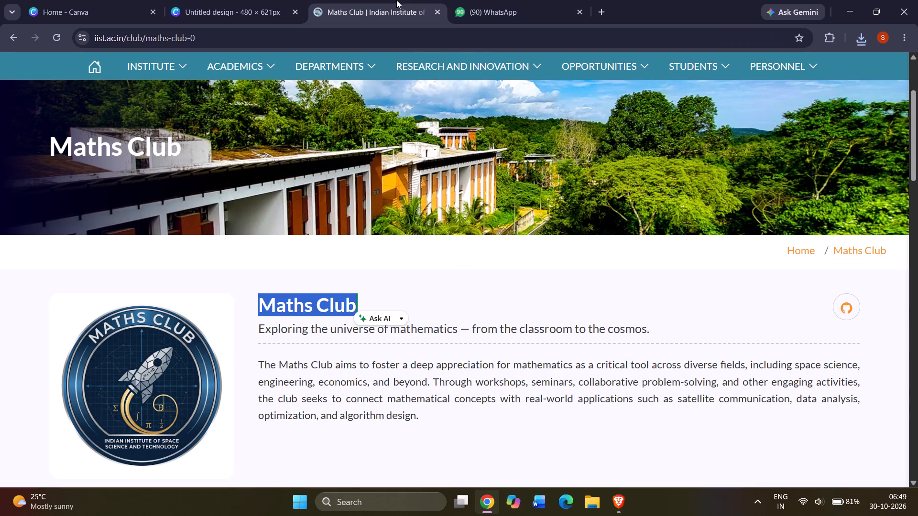
pyautogui.hotkey('ctrl', 'c')
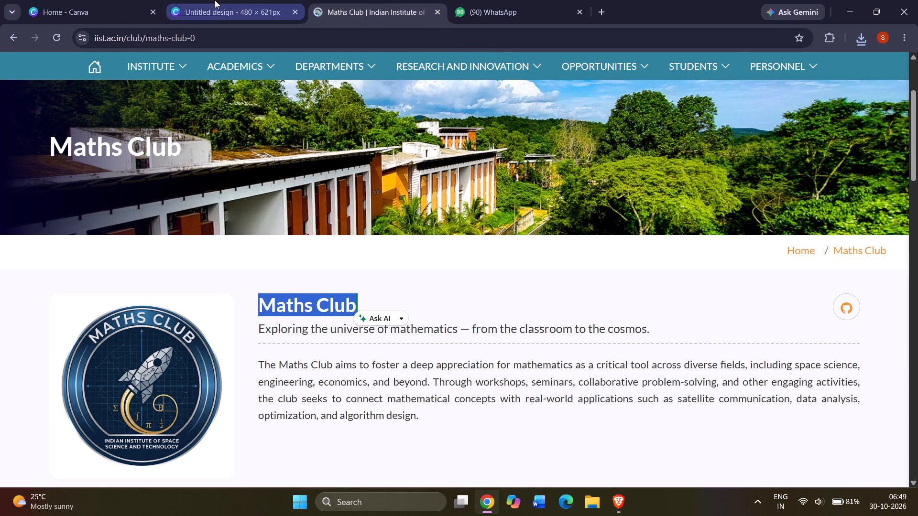
pyautogui.click(215, 0)
pyautogui.hotkey('ctrl', 'v')
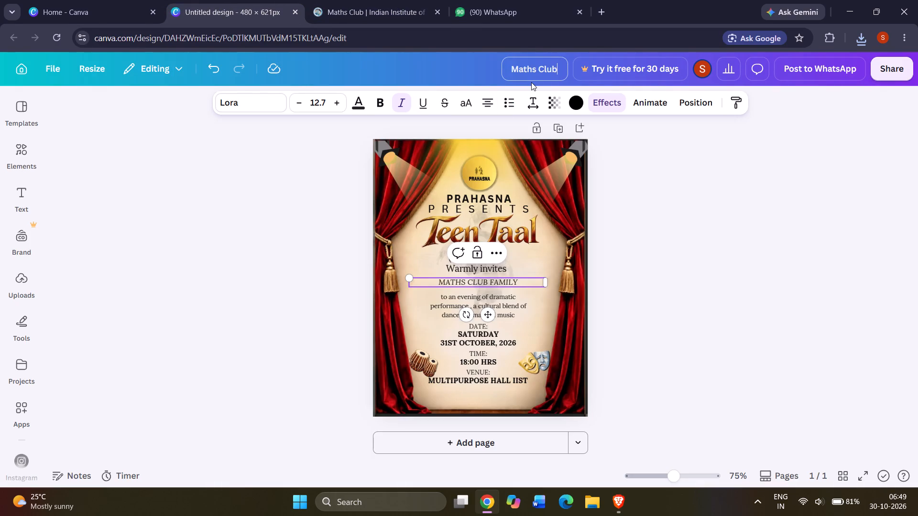
# Download the Maths Club invitation as a high-quality PNG.
pyautogui.click(892, 67)
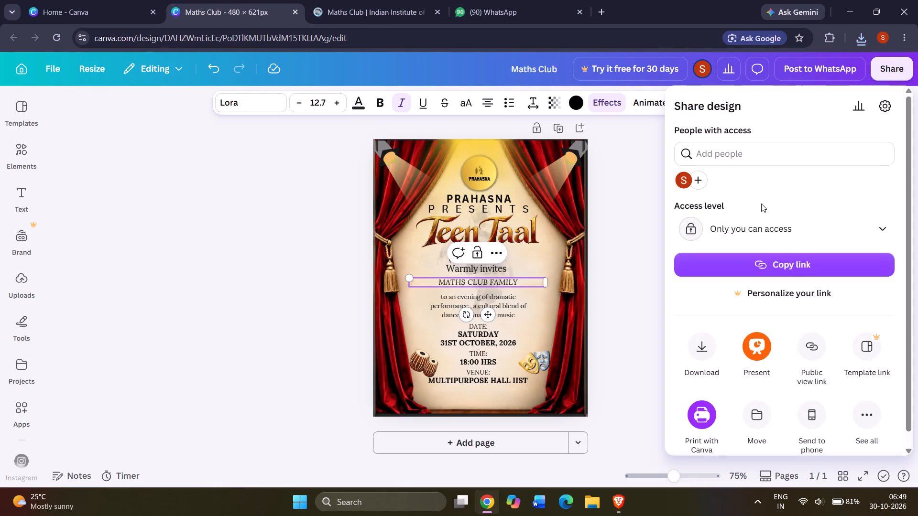
pyautogui.click(703, 359)
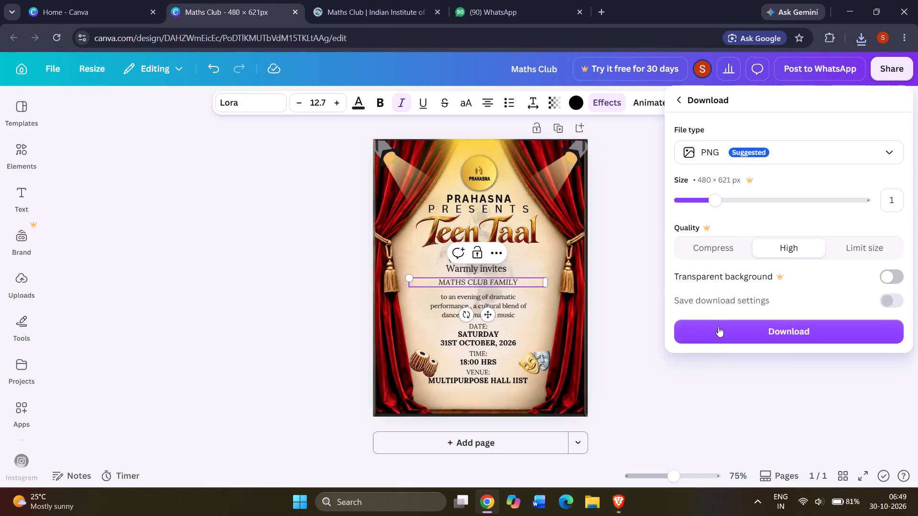
pyautogui.click(717, 335)
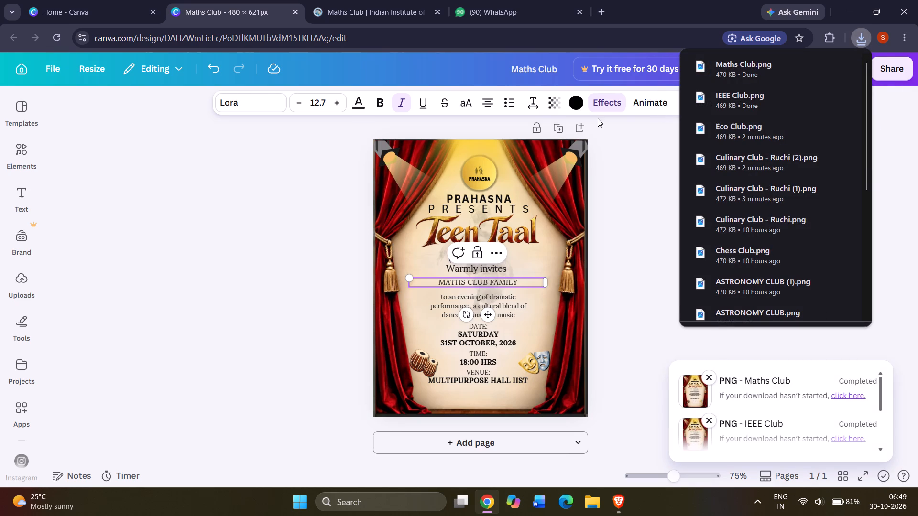
# Copy the subtitle "Neptunes - The Music Club" from the Music Club page, reached through the IIST website's Student Club list.
pyautogui.click(346, 0)
pyautogui.click(261, 0)
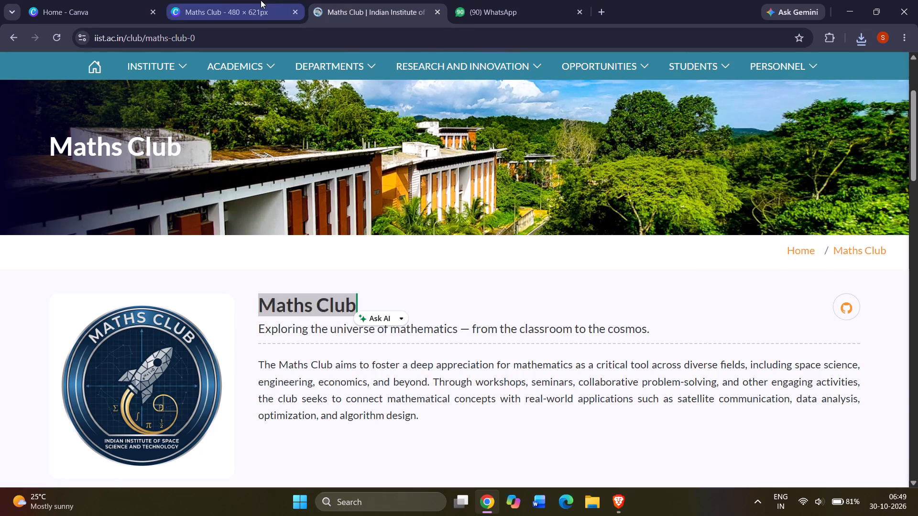
pyautogui.click(76, 0)
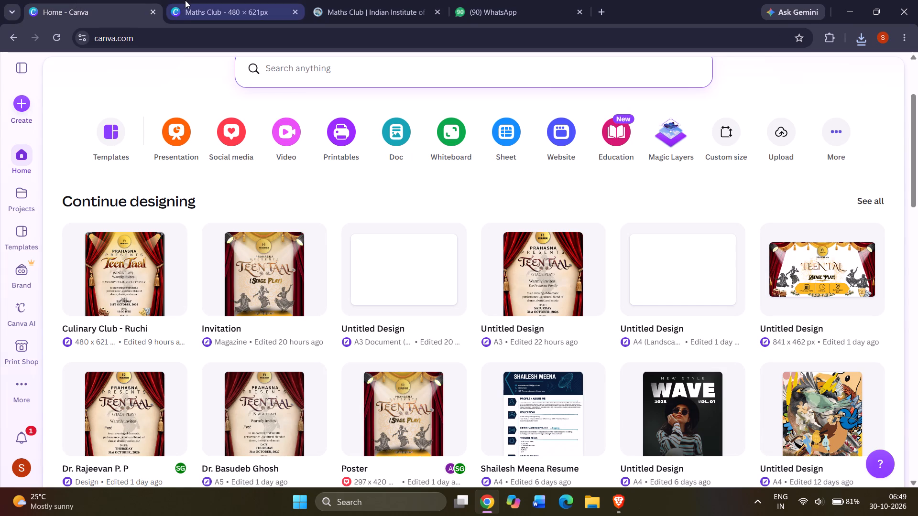
pyautogui.click(185, 0)
pyautogui.click(396, 0)
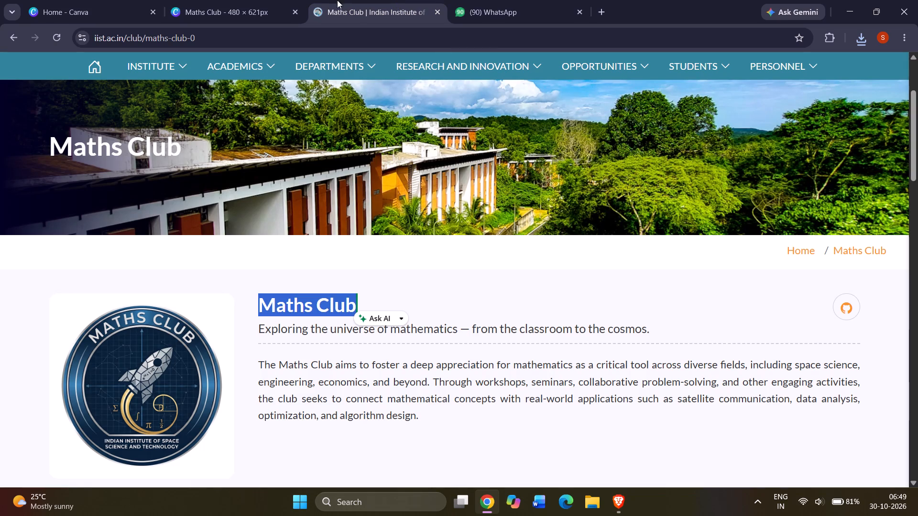
pyautogui.click(5, 33)
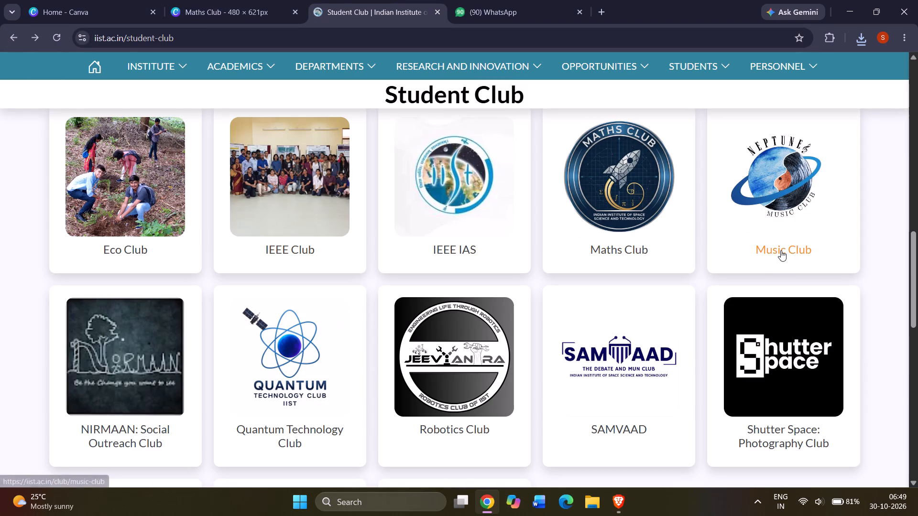
pyautogui.click(781, 250)
pyautogui.scroll(-1, 377, 400)
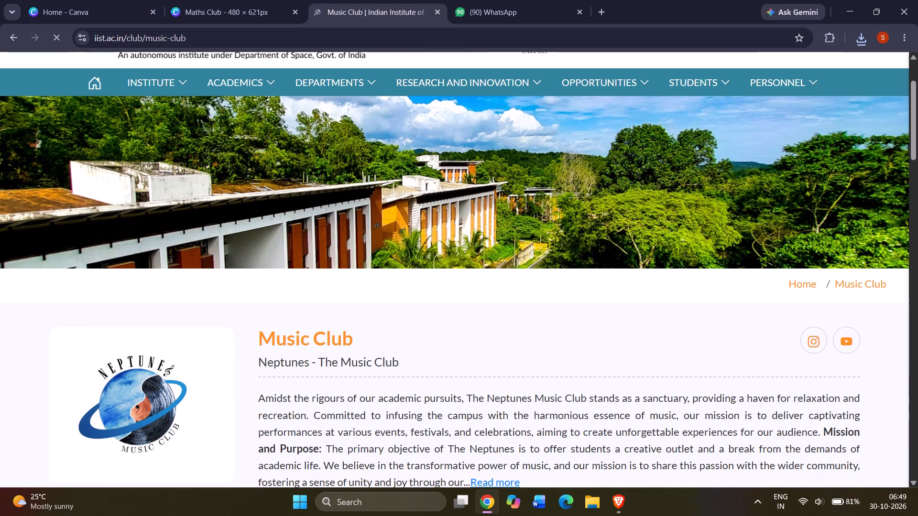
pyautogui.moveTo(260, 361); pyautogui.dragTo(292, 366)
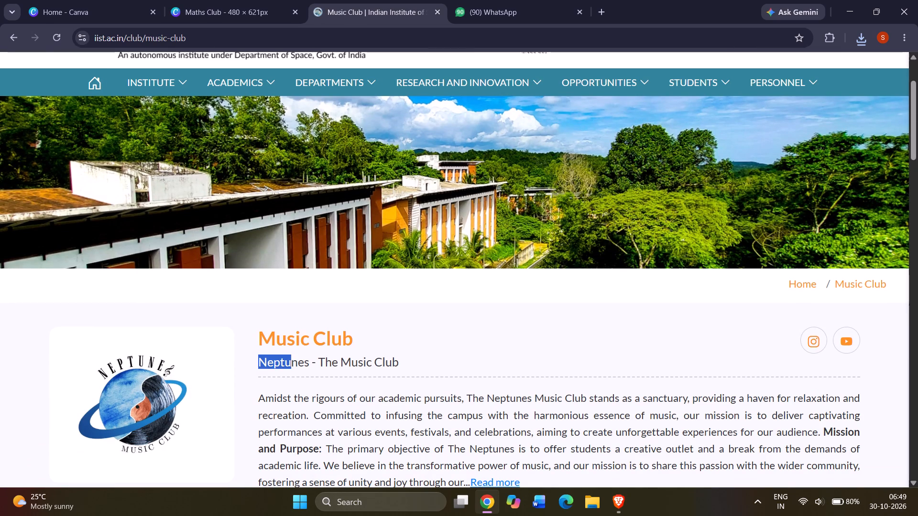
pyautogui.moveTo(292, 366); pyautogui.dragTo(402, 362)
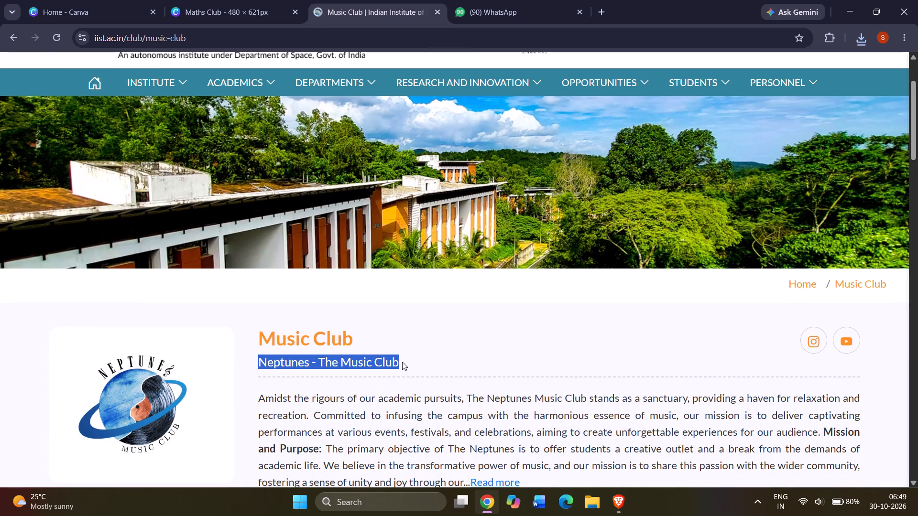
pyautogui.hotkey('ctrl', 'c')
# Replace "MATHS" with "NEPTUNE" in the invitee line of the Canva invitation, keeping "CLUB FAMILY".
pyautogui.click(212, 0)
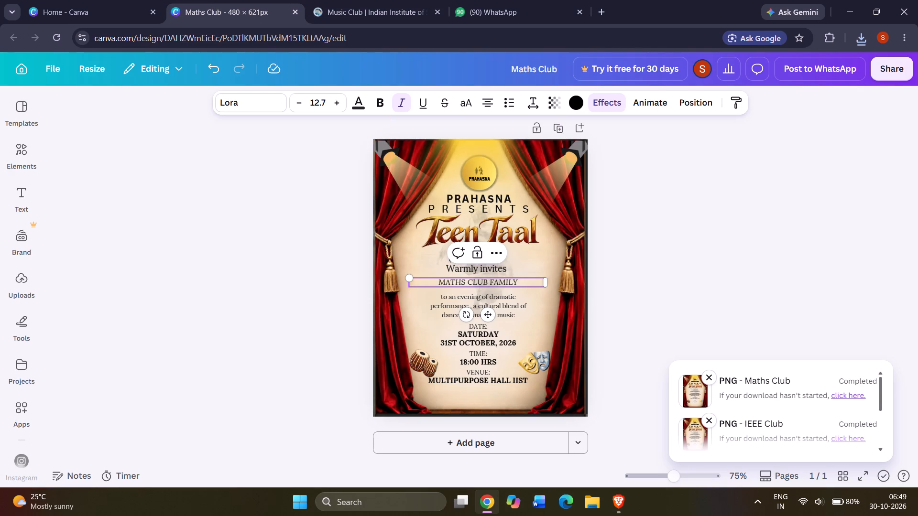
pyautogui.click(466, 281)
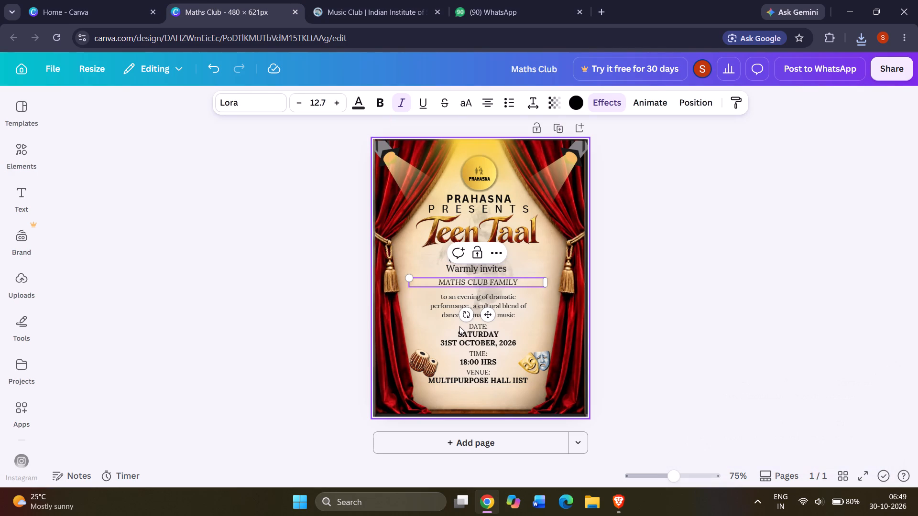
pyautogui.click(469, 284)
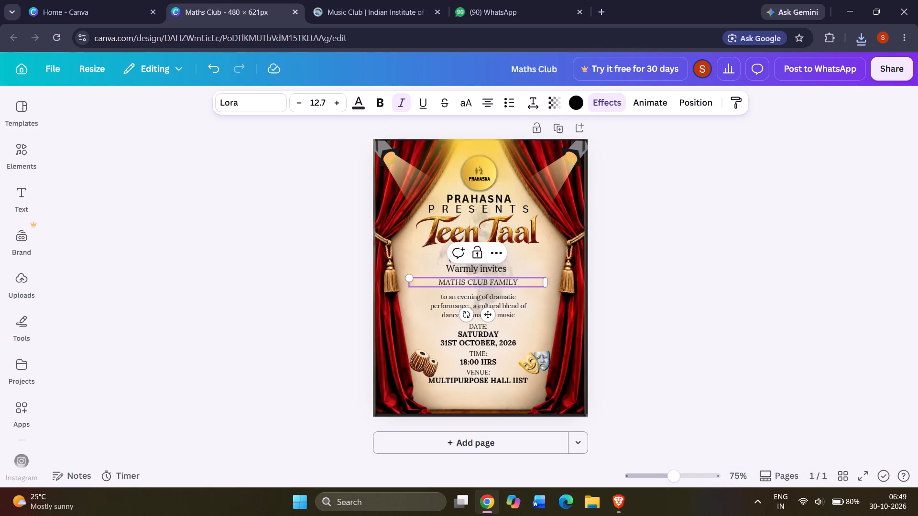
pyautogui.press('BackSpace')
pyautogui.press('BackSpace')
pyautogui.press('BackSpace')
pyautogui.press('BackSpace')
pyautogui.press('BackSpace')
pyautogui.press('BackSpace')
pyautogui.press('BackSpace')
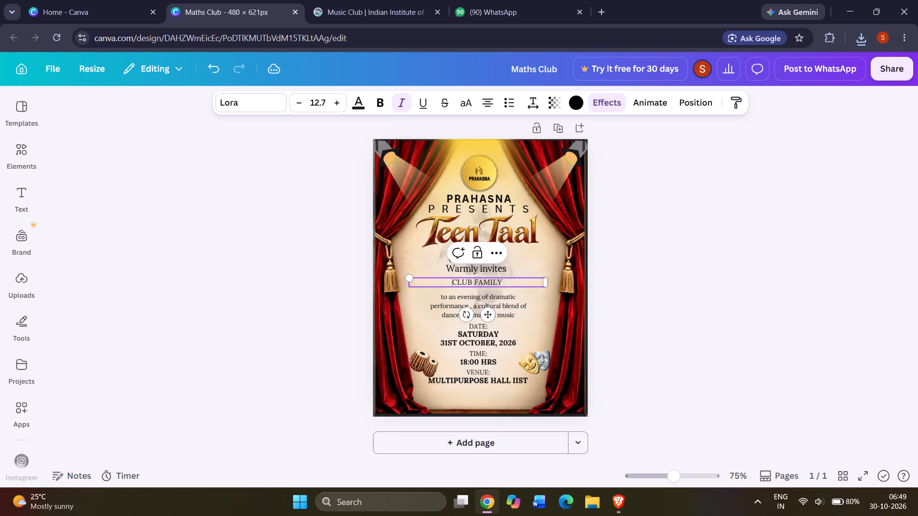
pyautogui.write('NEPTUNE')
pyautogui.press('space')
# Rename the design as "Neptunes - The Music Club" with the copied text.
pyautogui.tripleClick(539, 68)
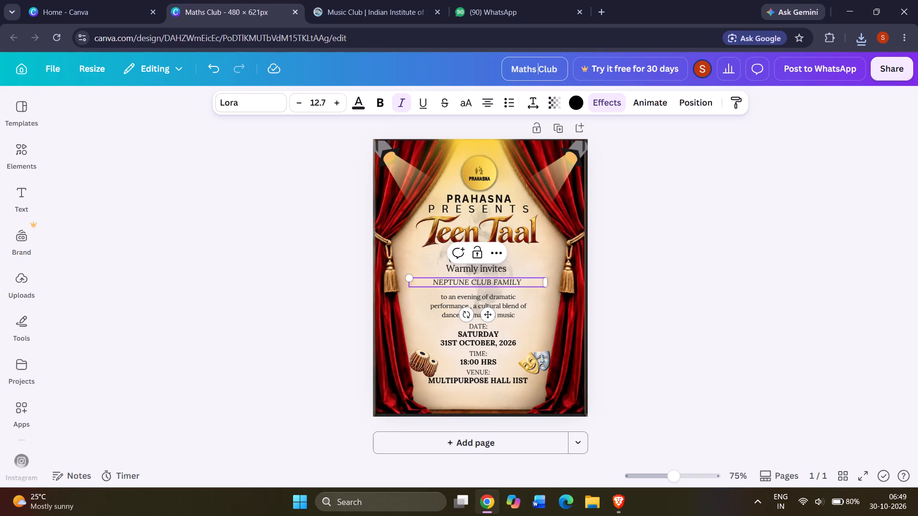
pyautogui.click(539, 68)
pyautogui.hotkey('ctrl', 'v')
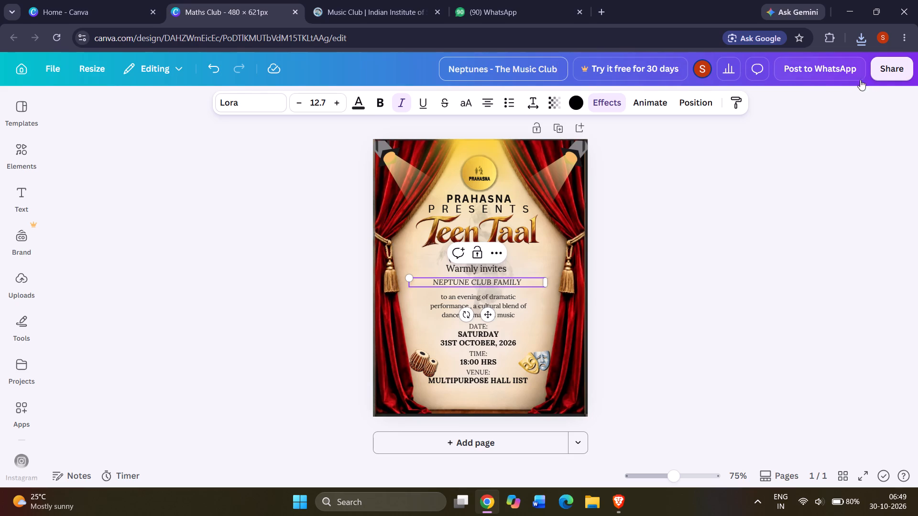
# Download the Music Club invitation as a PNG.
pyautogui.click(894, 68)
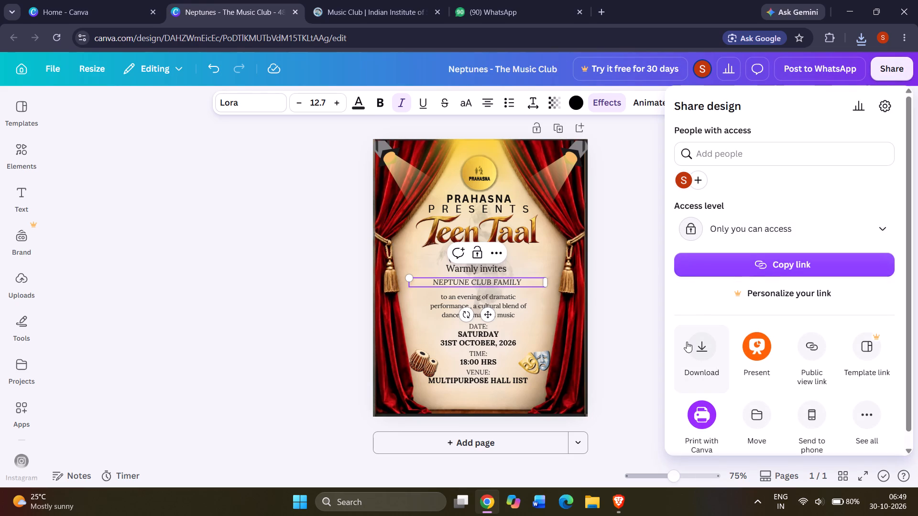
pyautogui.click(691, 346)
pyautogui.click(732, 333)
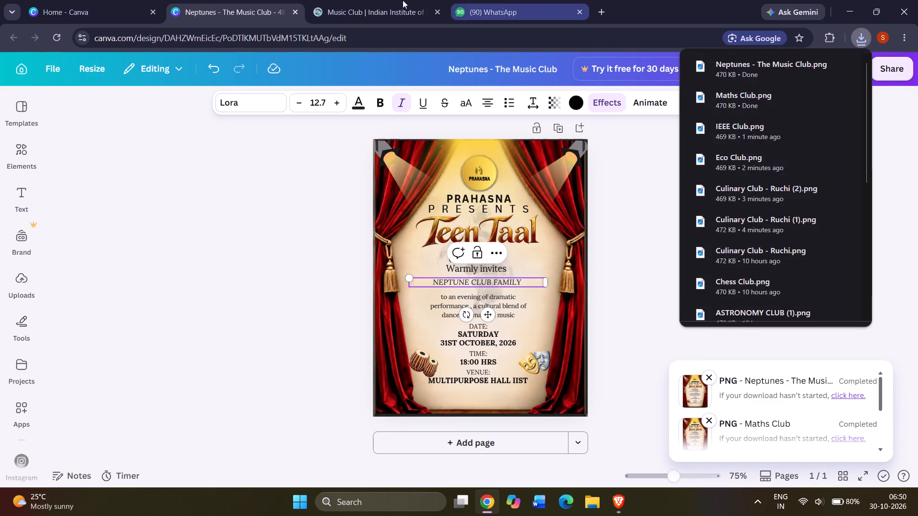
# Copy "NIRMAAN" from the heading of the Social Outreach Club page, reached through the IIST website's Student Club list.
pyautogui.click(377, 0)
pyautogui.click(1, 39)
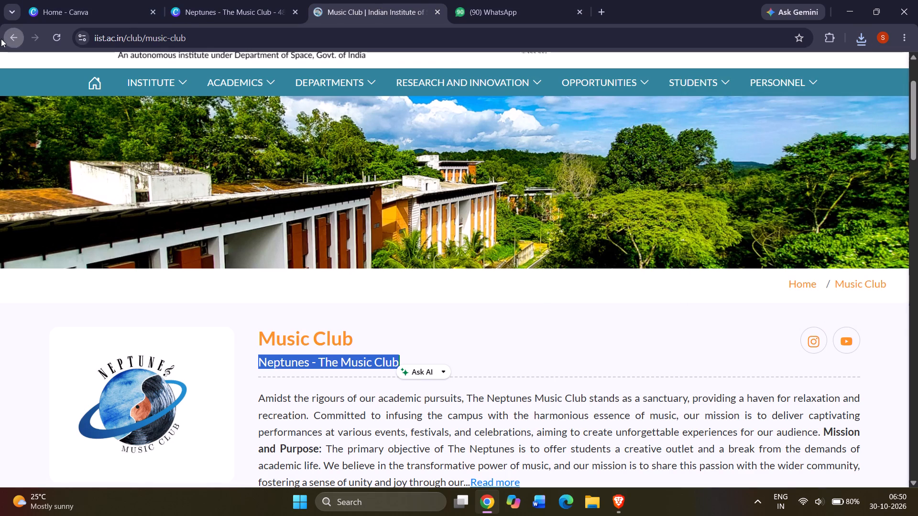
pyautogui.scroll(-1, 392, 163)
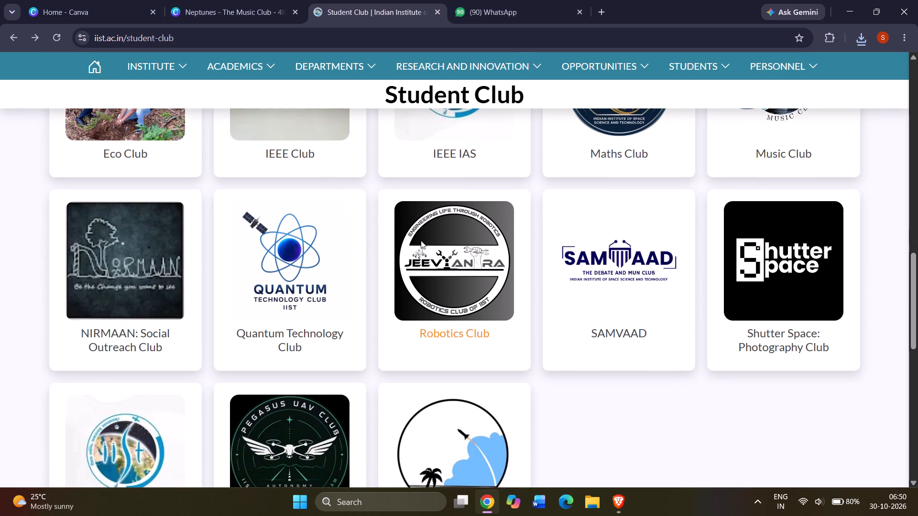
pyautogui.scroll(1, 421, 240)
pyautogui.scroll(-2, 421, 240)
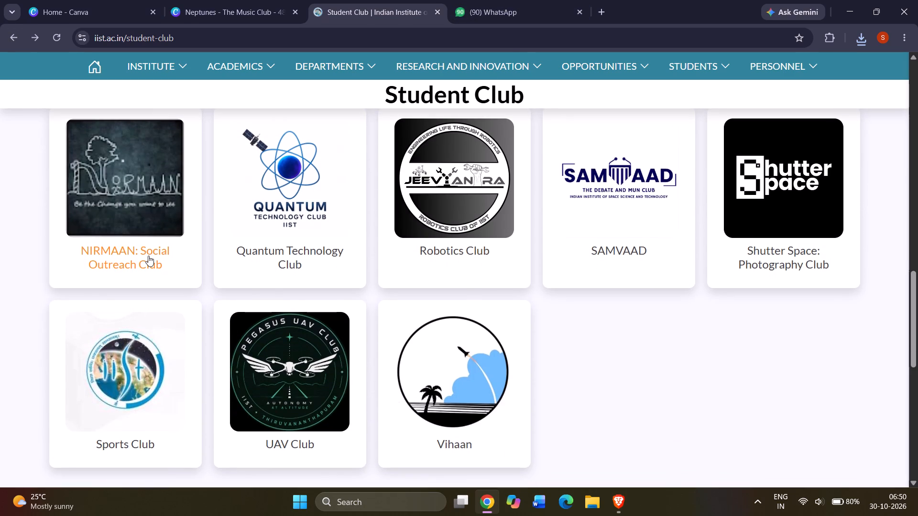
pyautogui.click(148, 256)
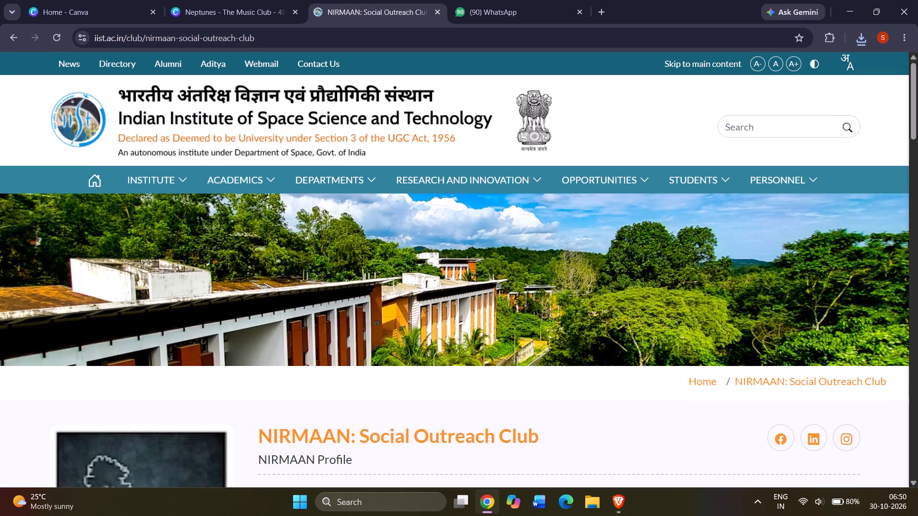
pyautogui.moveTo(261, 434); pyautogui.dragTo(348, 441)
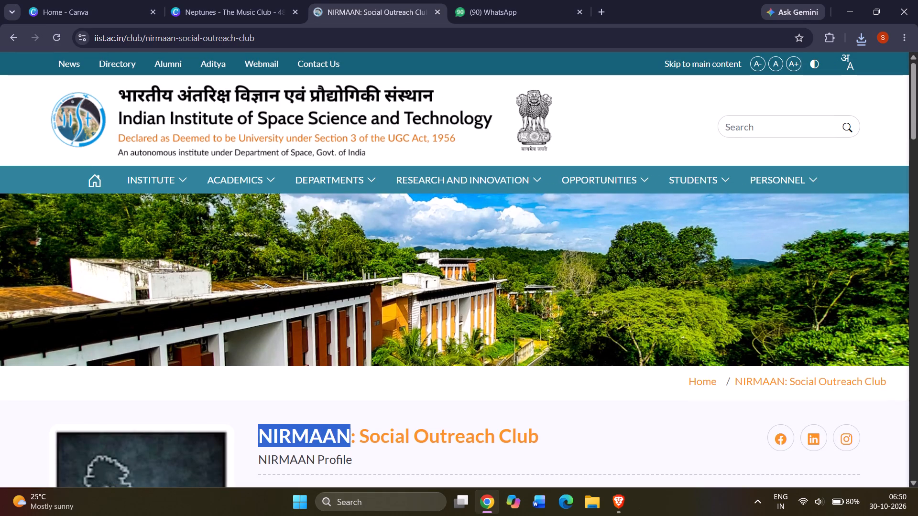
pyautogui.moveTo(348, 441); pyautogui.dragTo(348, 441)
pyautogui.hotkey('ctrl', 'c')
pyautogui.scroll(-1, 348, 441)
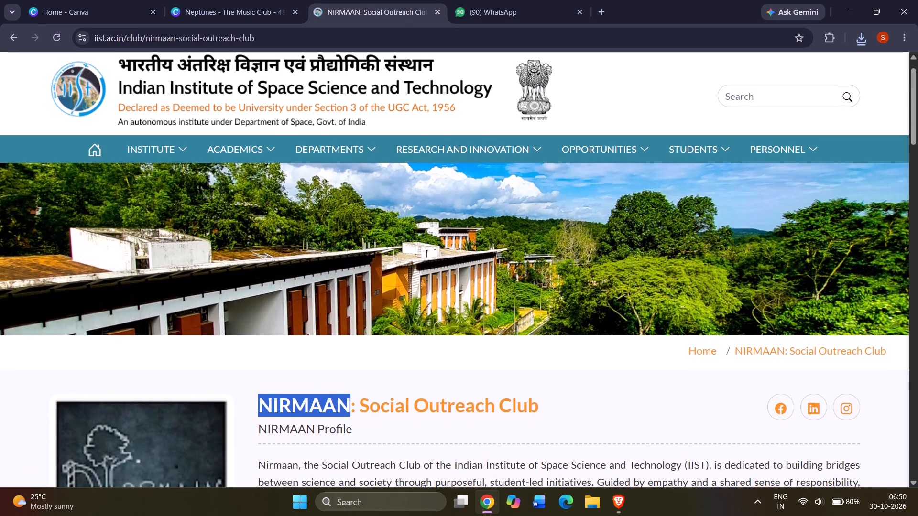
# Replace "NEPTUNE" with the copied "NIRMAAN" in the invitee line of the Canva invitation, keeping it on one line with "CLUB FAMILY".
pyautogui.click(229, 0)
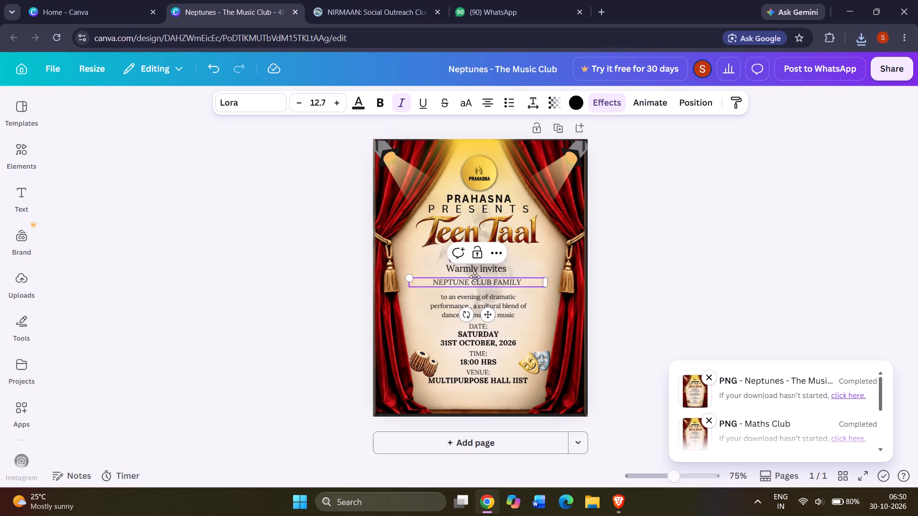
pyautogui.tripleClick(468, 284)
pyautogui.doubleClick(468, 284)
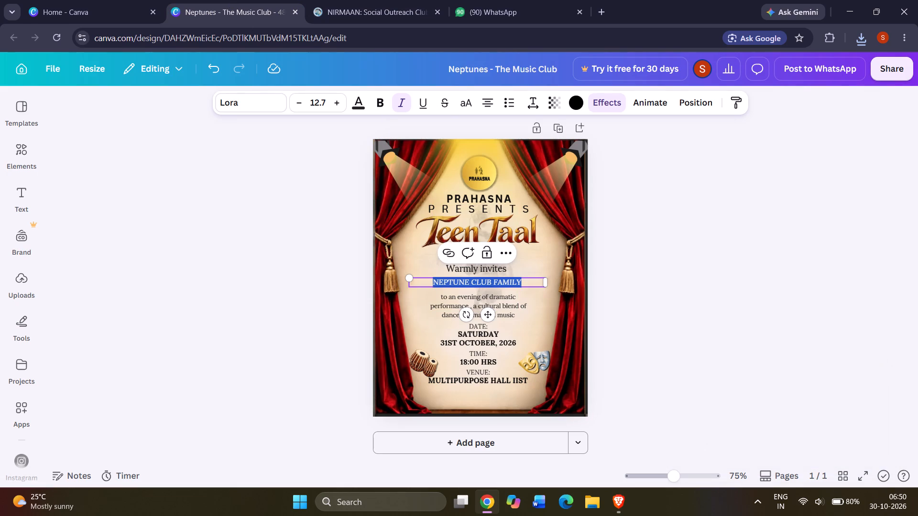
pyautogui.click(468, 284)
pyautogui.press('BackSpace')
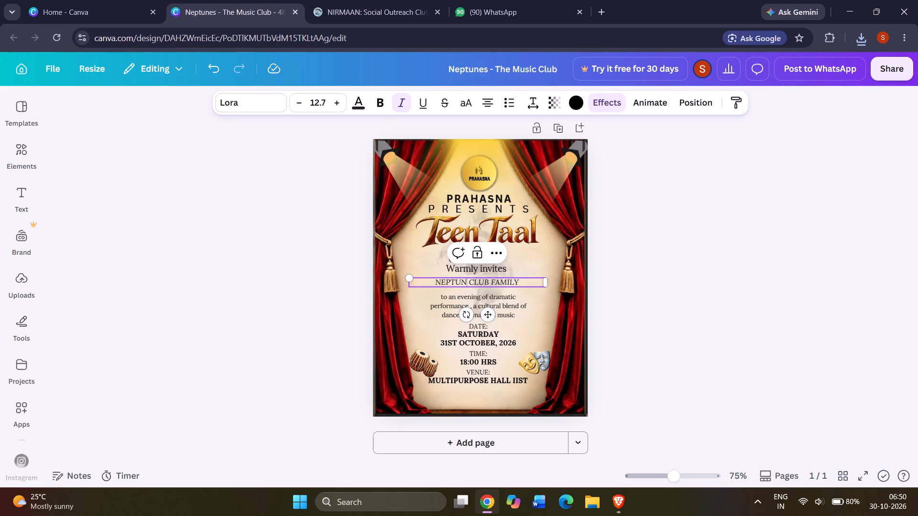
pyautogui.press('BackSpace')
pyautogui.press('BackSpace')
pyautogui.press('BackSpace')
pyautogui.press('BackSpace')
pyautogui.press('BackSpace')
pyautogui.press('BackSpace')
pyautogui.hotkey('ctrl', 'v')
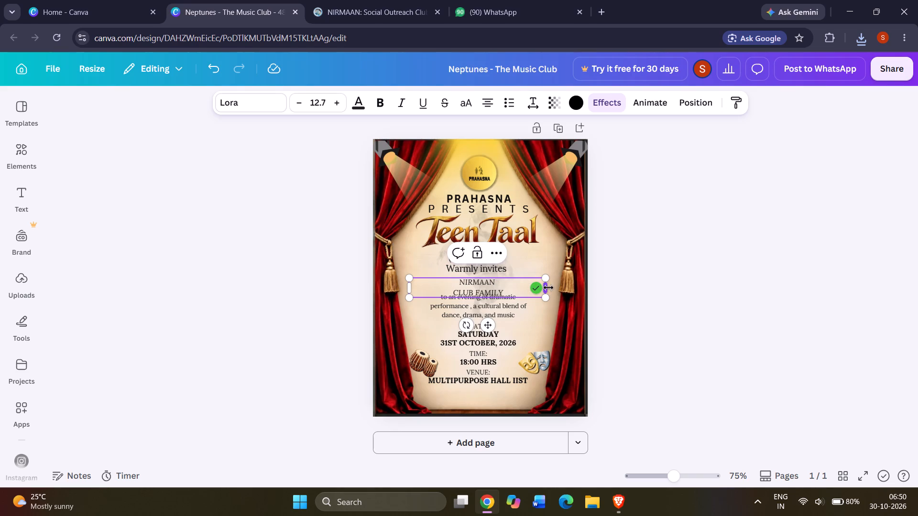
pyautogui.click(548, 288)
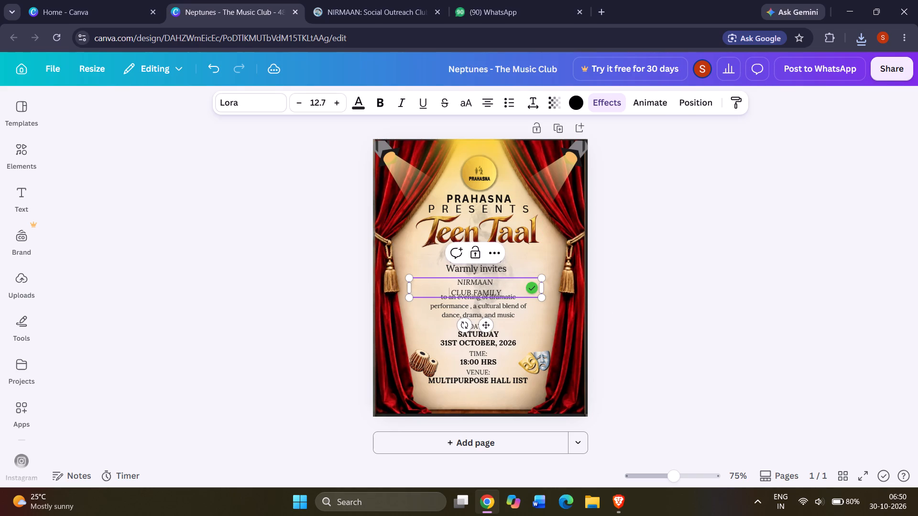
pyautogui.press('BackSpace')
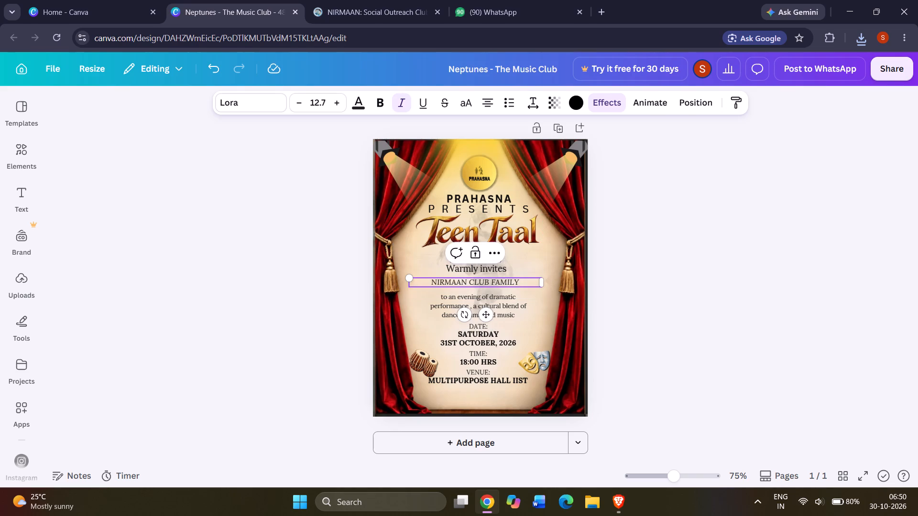
# Rename the design as "NIRMAAN" with the copied text.
pyautogui.tripleClick(517, 68)
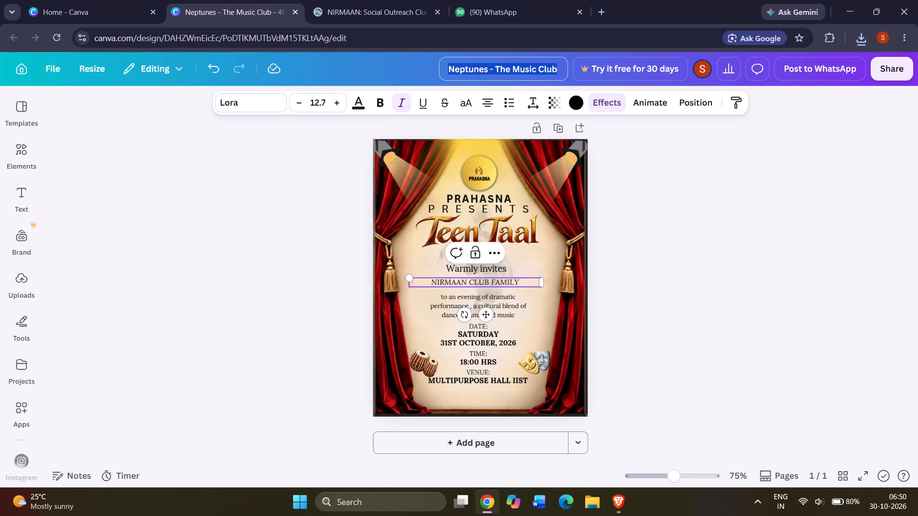
pyautogui.click(517, 68)
pyautogui.hotkey('ctrl', 'v')
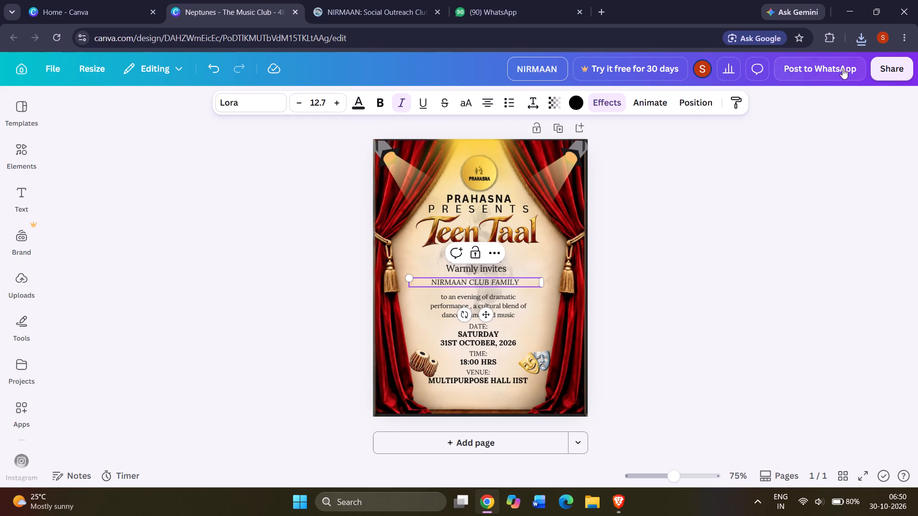
# Download the NIRMAAN invitation as a PNG.
pyautogui.click(890, 66)
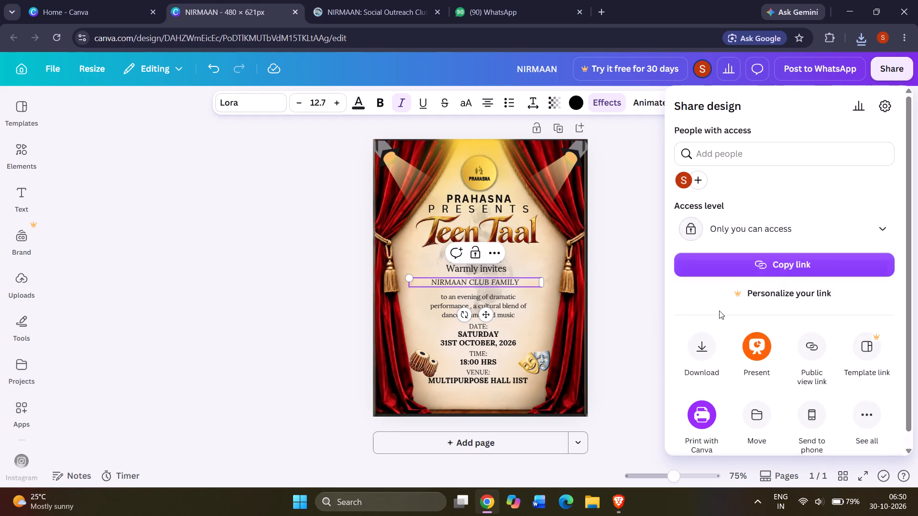
pyautogui.click(694, 351)
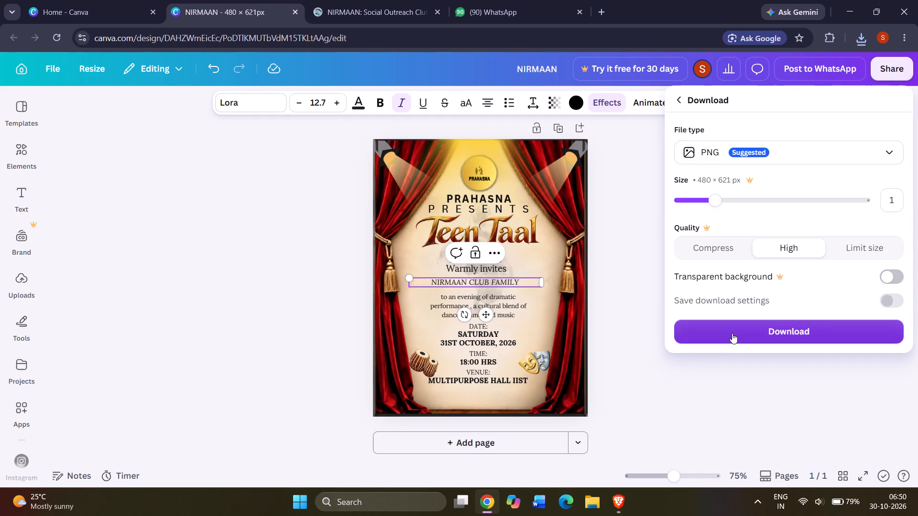
pyautogui.click(732, 333)
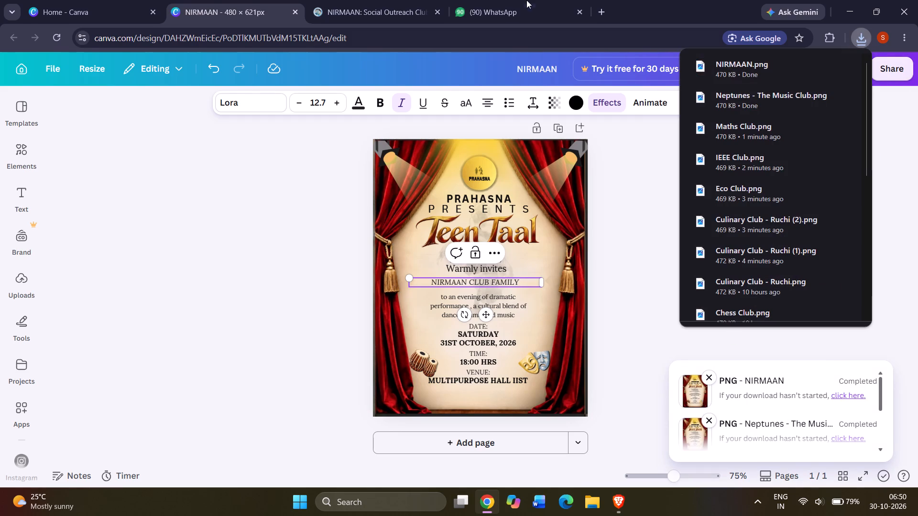
# Copy "Quantum Technology Club" from the heading of that club's page, reached through the IIST website's Student Club list.
pyautogui.click(396, 0)
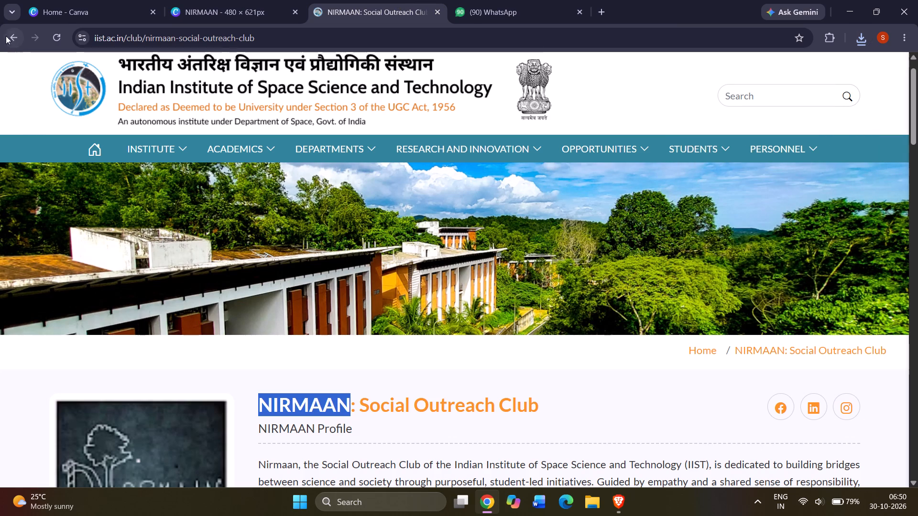
pyautogui.click(1, 32)
pyautogui.scroll(-1, 274, 239)
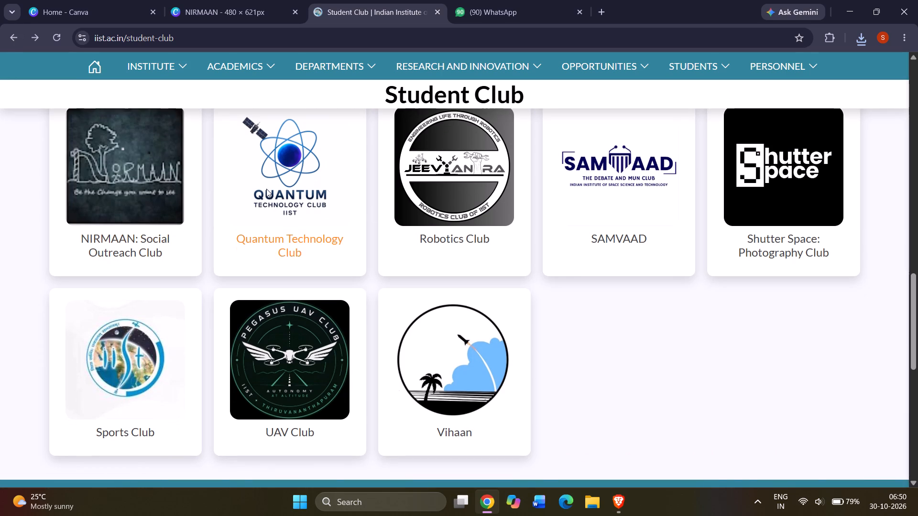
pyautogui.click(292, 252)
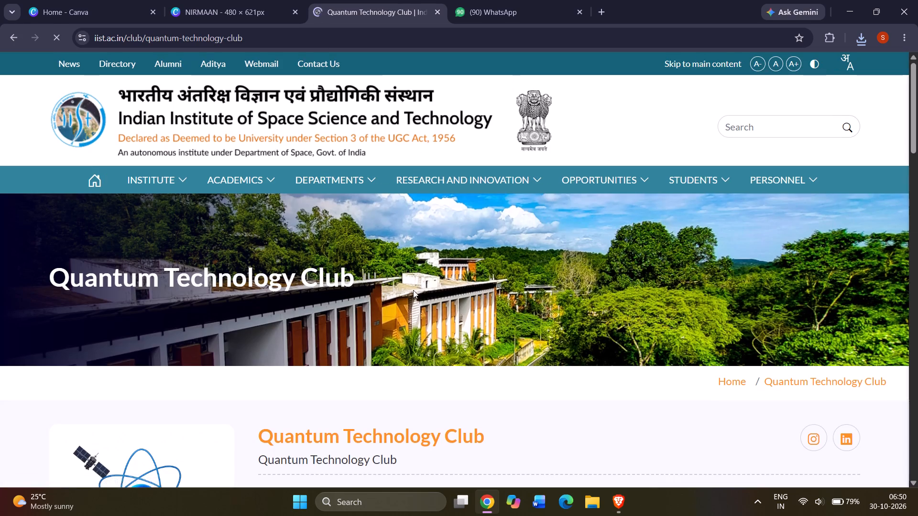
pyautogui.scroll(-2, 419, 304)
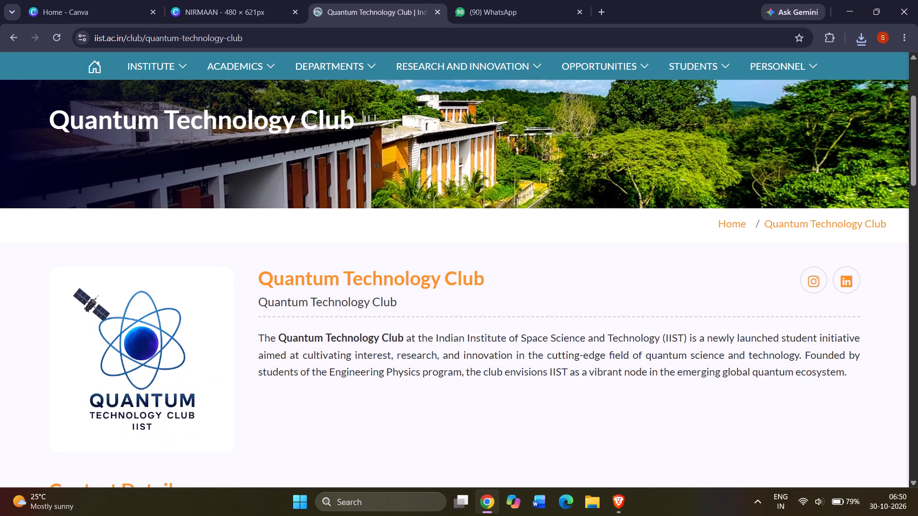
pyautogui.moveTo(262, 275); pyautogui.dragTo(452, 285)
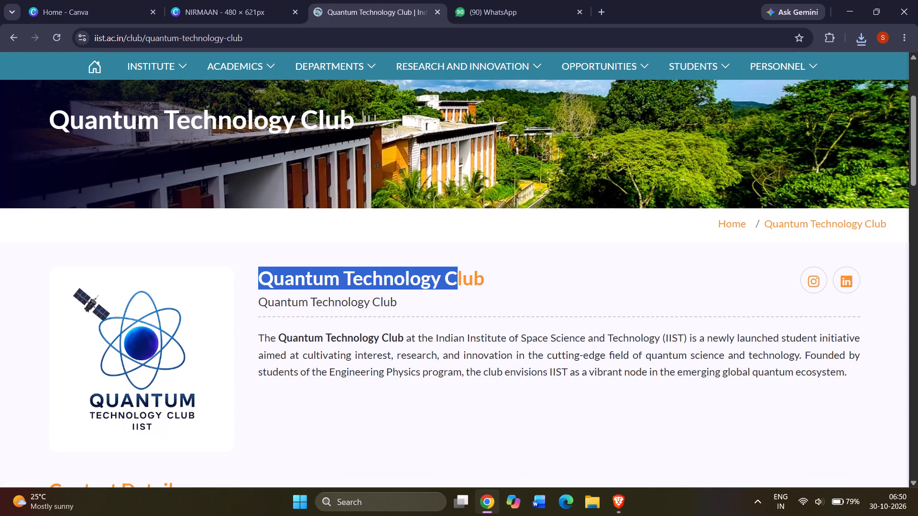
pyautogui.moveTo(452, 285); pyautogui.dragTo(493, 283)
pyautogui.hotkey('ctrl', 'c')
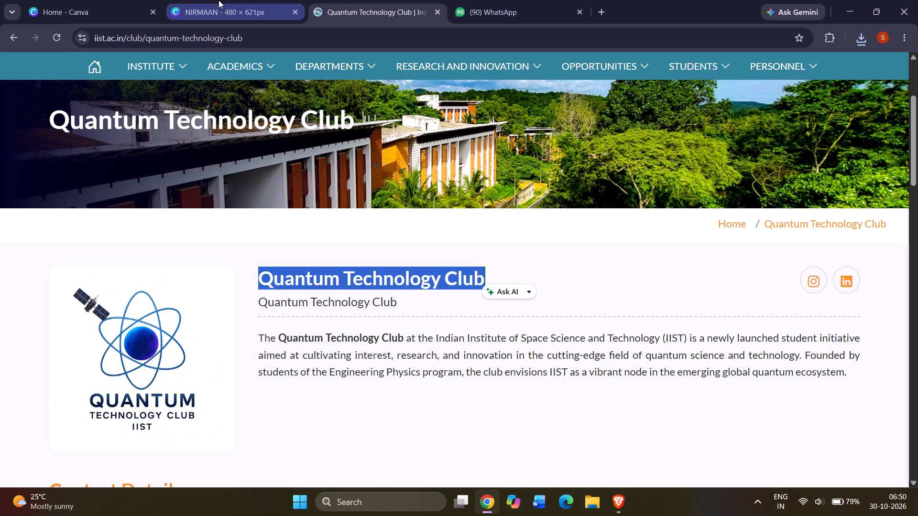
# Rename the Canva design as "Quantum Technology Club" with the copied text.
pyautogui.click(219, 0)
pyautogui.tripleClick(545, 71)
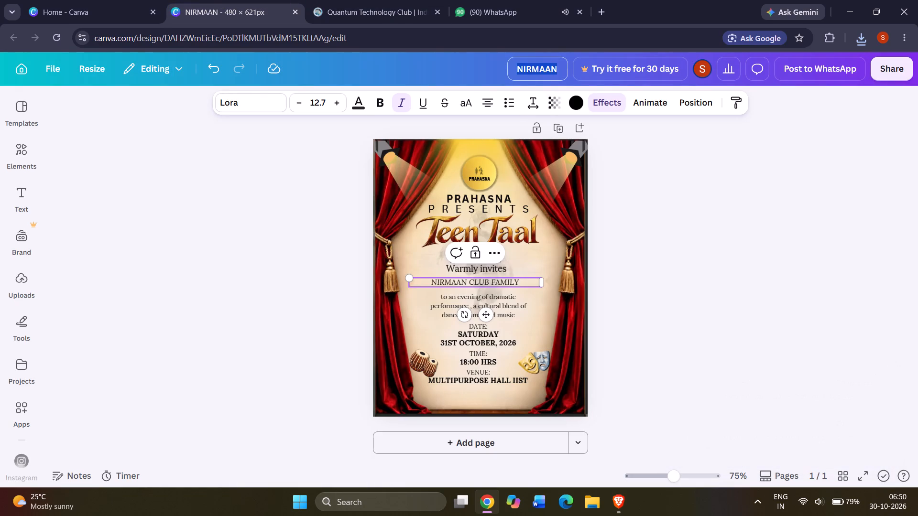
pyautogui.hotkey('ctrl', 'v')
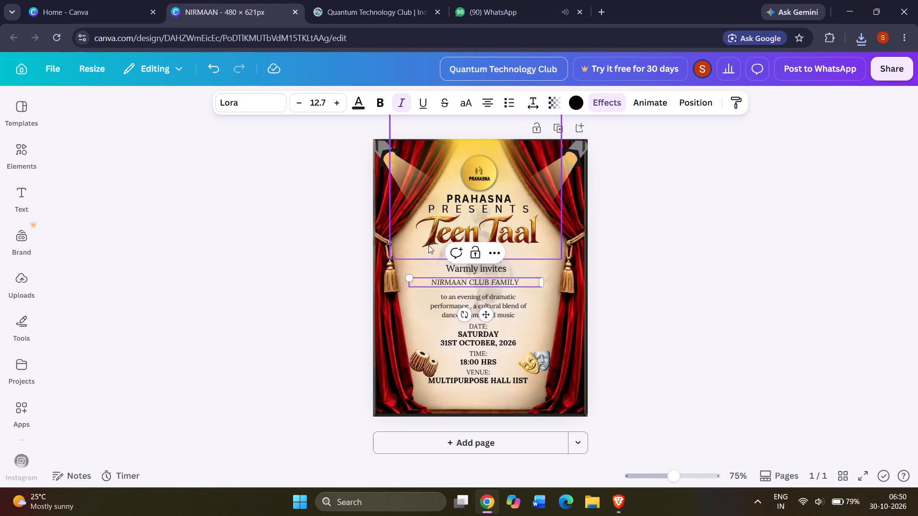
# Replace "NIRMAAN" with "QUANTUM TECHNOLOGY" in the invitee line, keeping "CLUB FAMILY".
pyautogui.click(467, 280)
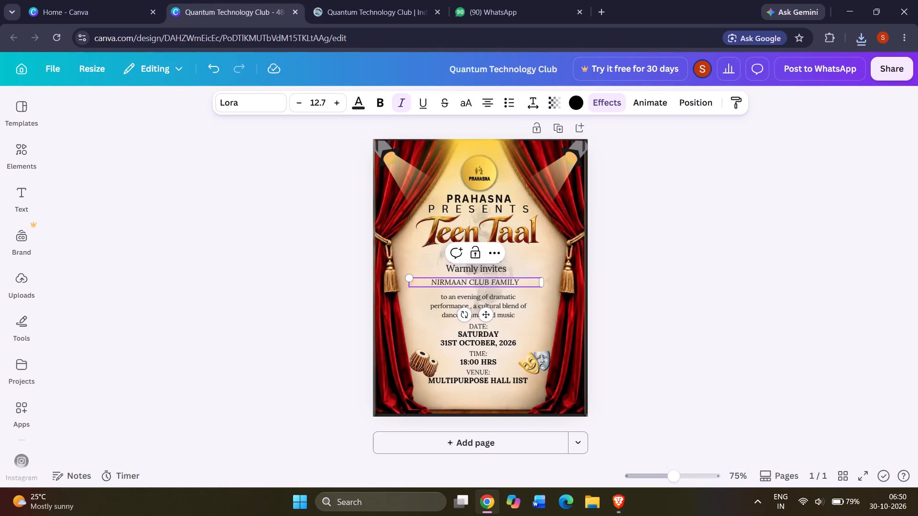
pyautogui.press('BackSpace')
pyautogui.press('BackSpace')
pyautogui.press('BackSpace')
pyautogui.press('BackSpace')
pyautogui.press('BackSpace')
pyautogui.press('BackSpace')
pyautogui.press('BackSpace')
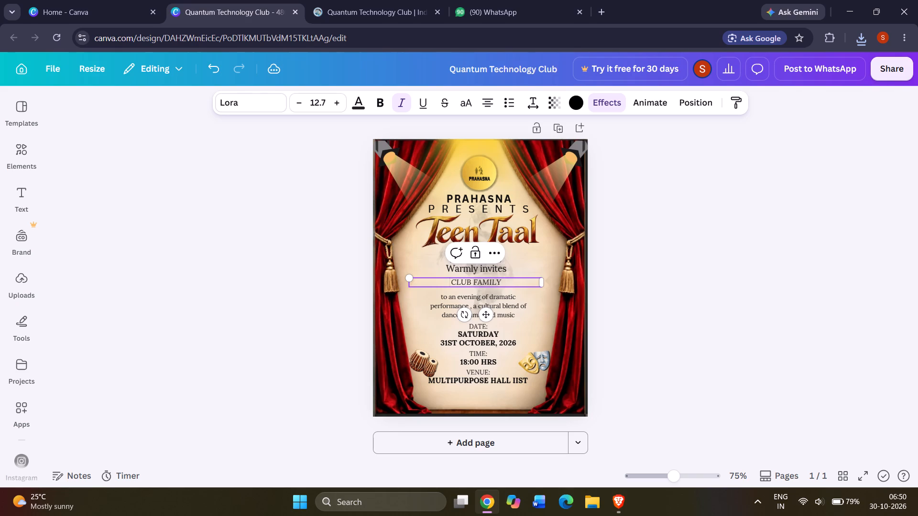
pyautogui.press('q')
pyautogui.write('UANTUM')
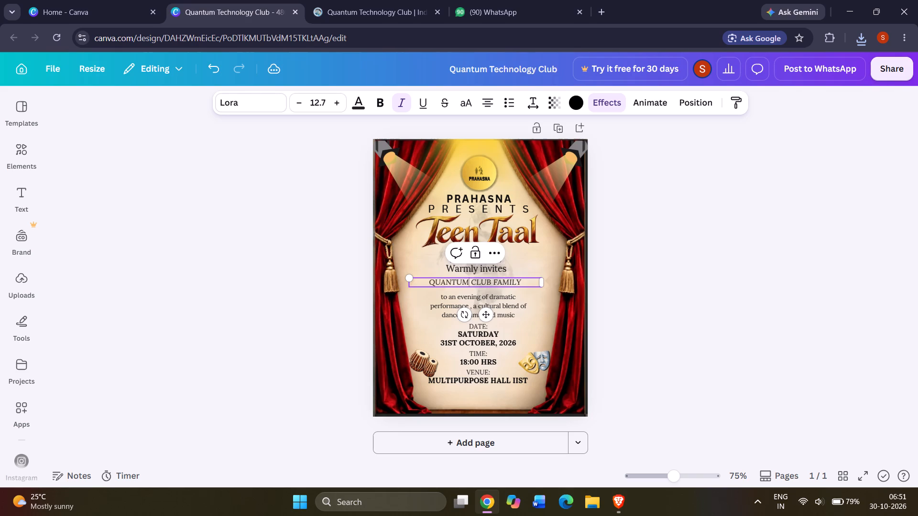
pyautogui.press('space')
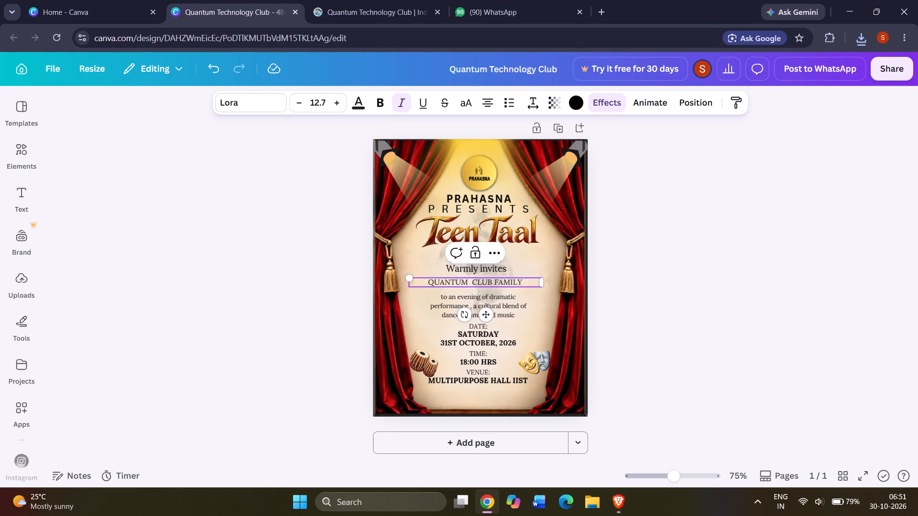
pyautogui.write('TECH')
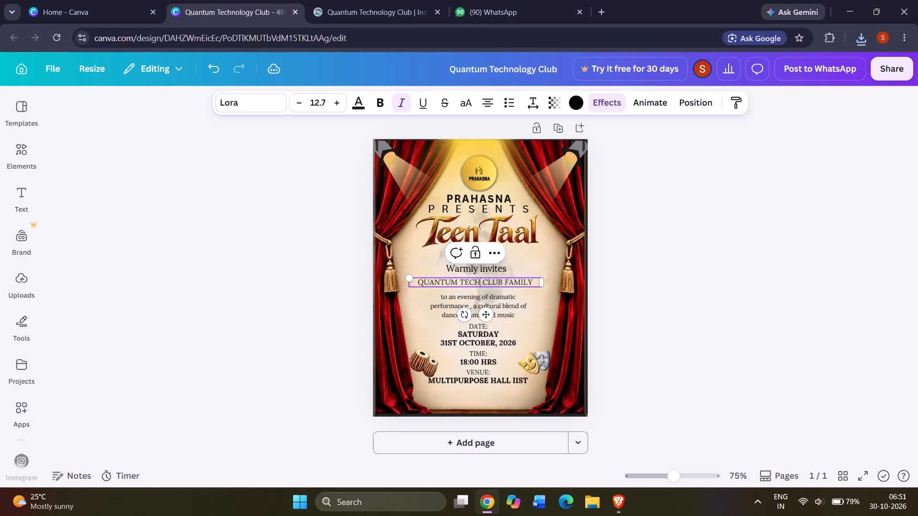
pyautogui.write('BOLOGY')
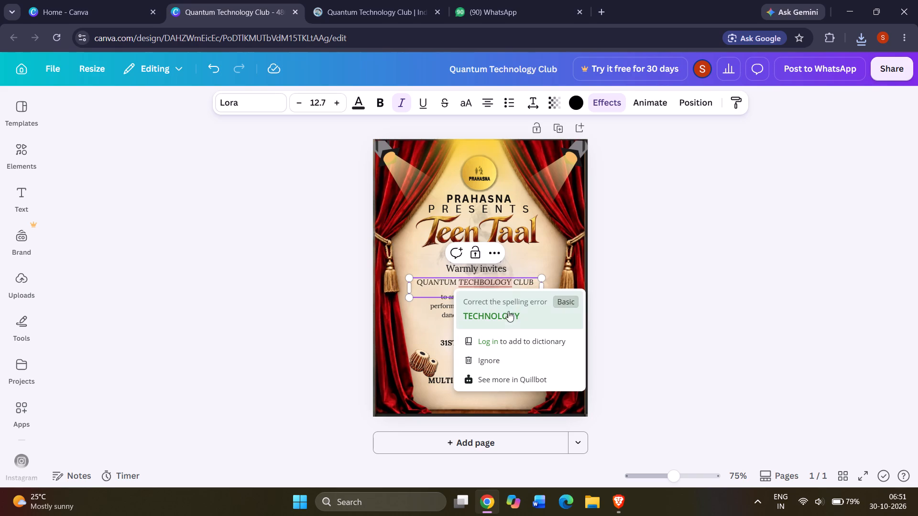
pyautogui.click(506, 313)
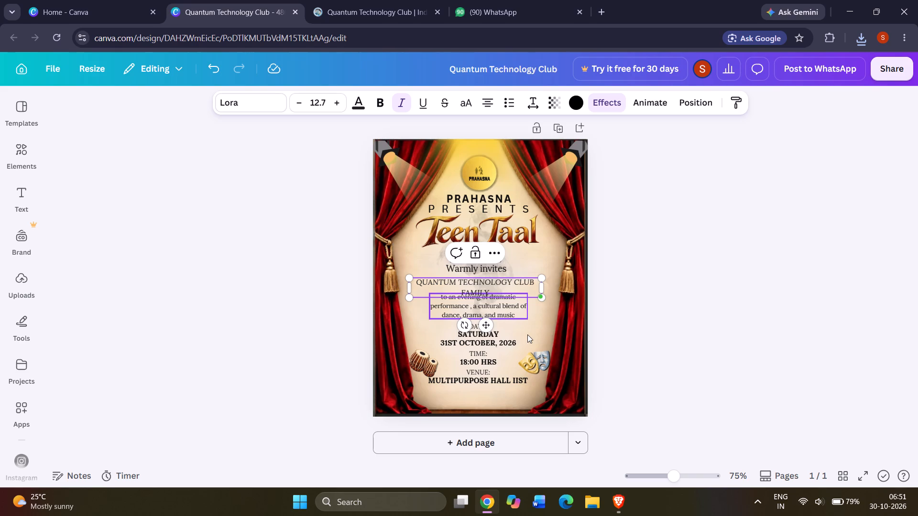
# Break the invitee line before "CLUB FAMILY", shrink its text to about 11.9 and move it up to sit just below "Warmly invites".
pyautogui.press('Return')
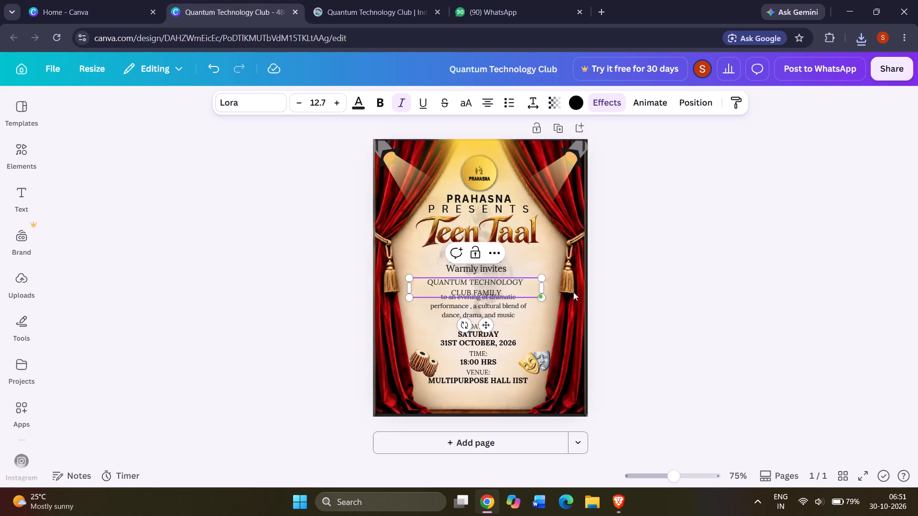
pyautogui.moveTo(542, 300); pyautogui.dragTo(536, 298)
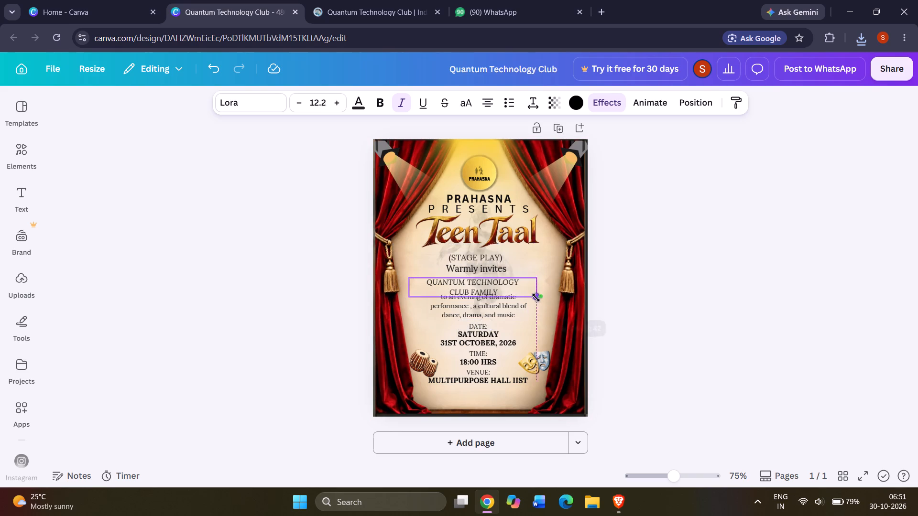
pyautogui.moveTo(536, 298); pyautogui.dragTo(535, 297)
pyautogui.moveTo(485, 330); pyautogui.dragTo(486, 330)
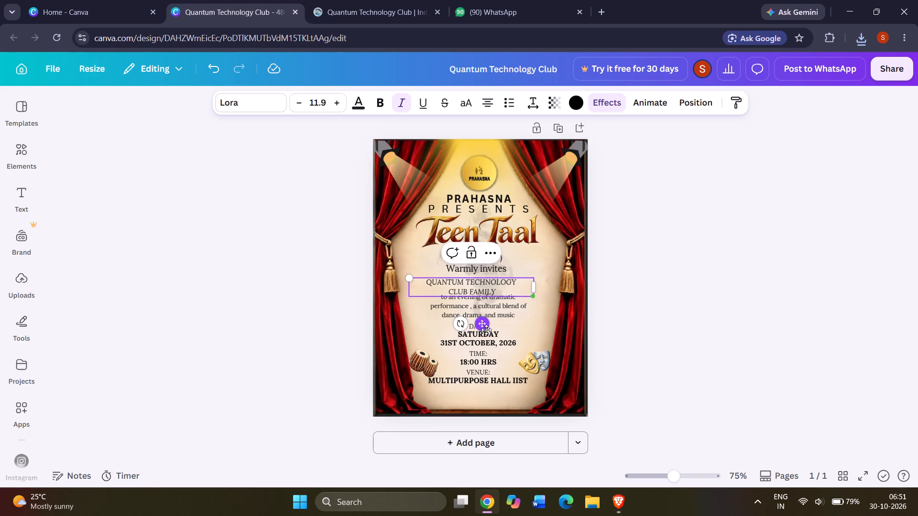
pyautogui.moveTo(486, 330); pyautogui.dragTo(492, 328)
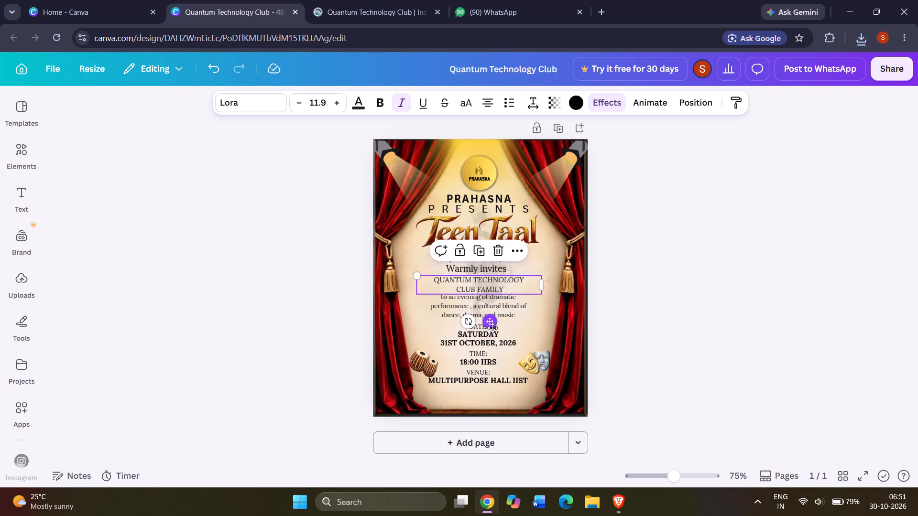
pyautogui.click(648, 282)
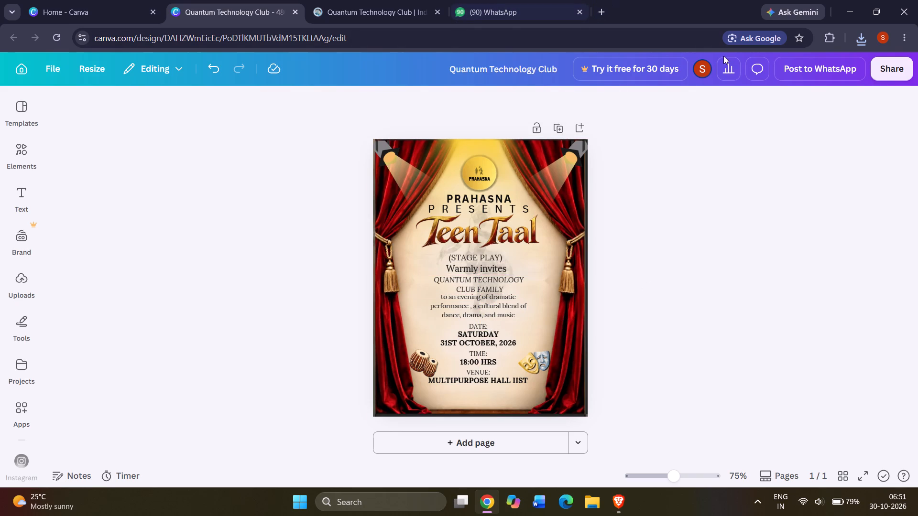
# Download the Quantum Technology Club invitation as a PNG.
pyautogui.click(886, 62)
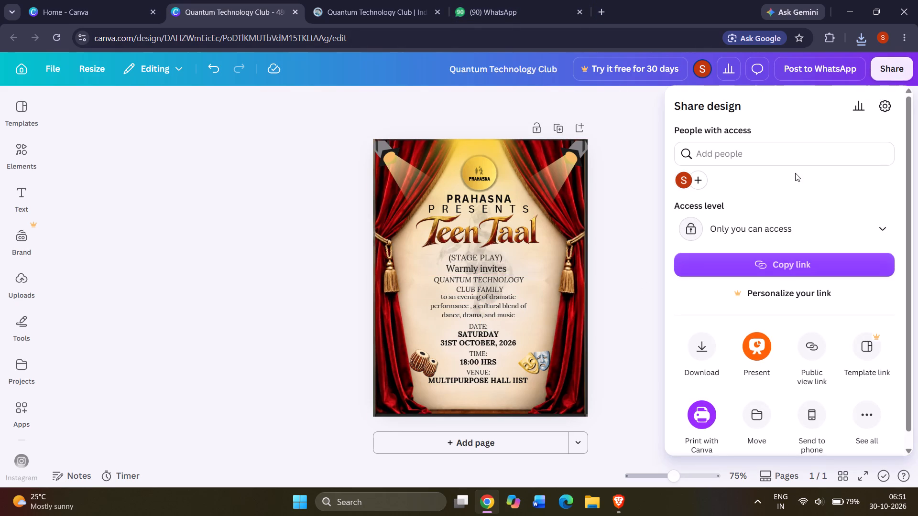
pyautogui.click(699, 362)
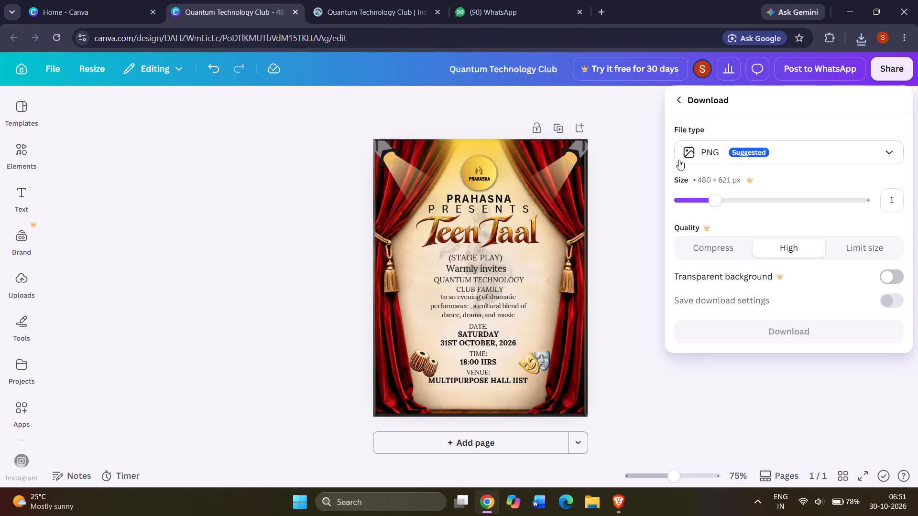
pyautogui.click(752, 329)
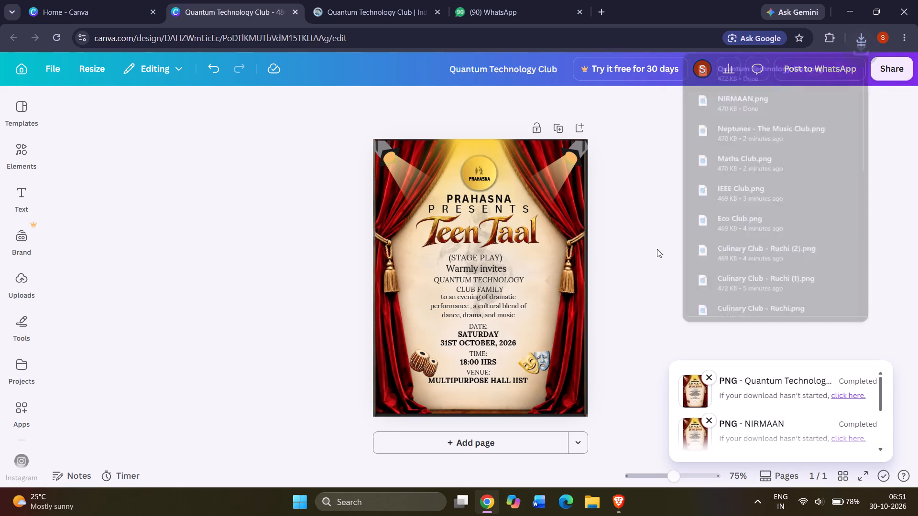
# Open the Robotics Club page from the IIST Student Club list and copy the club name "Robotics Club".
pyautogui.click(360, 0)
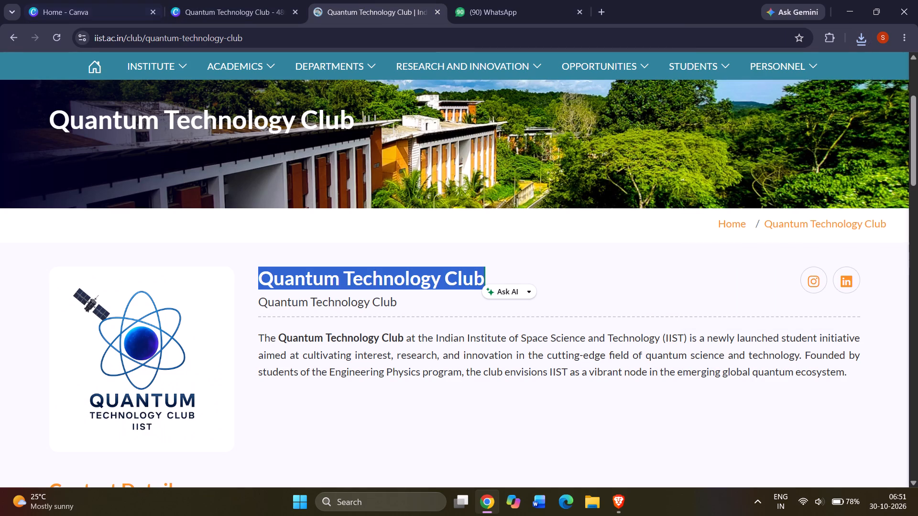
pyautogui.click(10, 46)
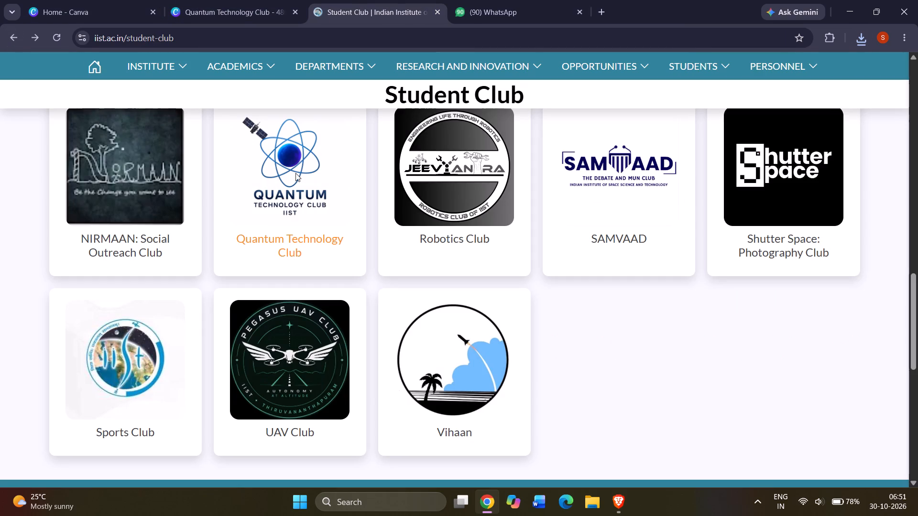
pyautogui.click(436, 211)
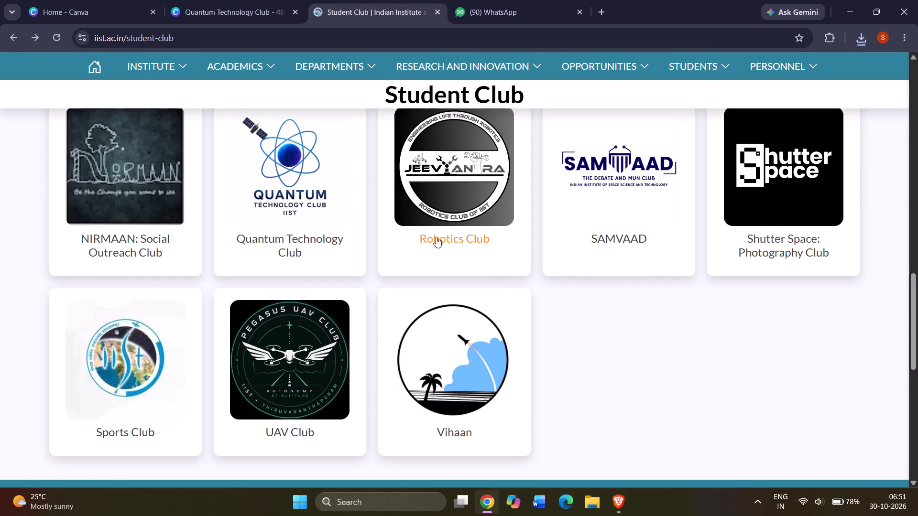
pyautogui.click(436, 237)
pyautogui.scroll(-1, 317, 294)
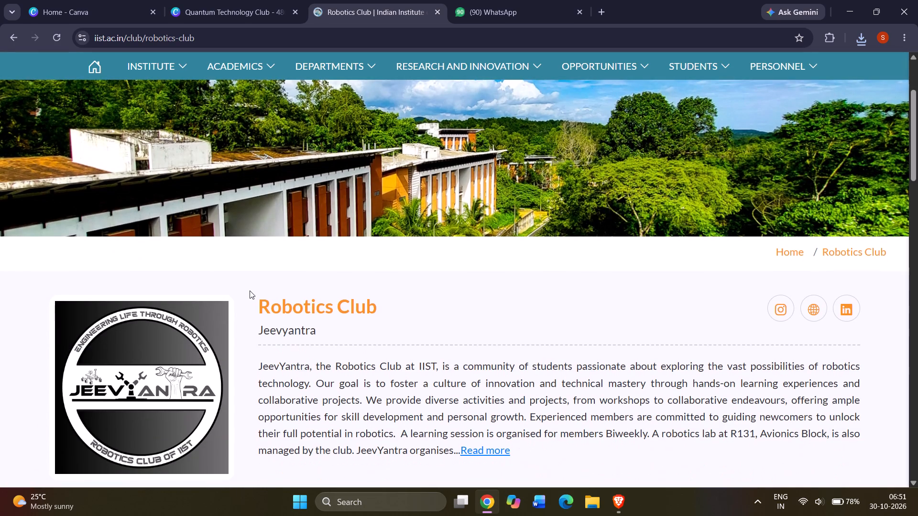
pyautogui.scroll(-4, 279, 305)
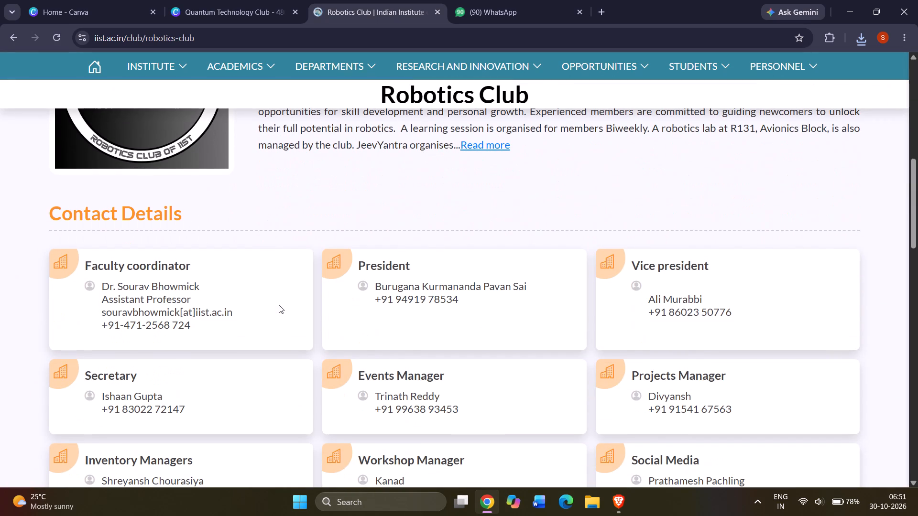
pyautogui.scroll(3, 292, 280)
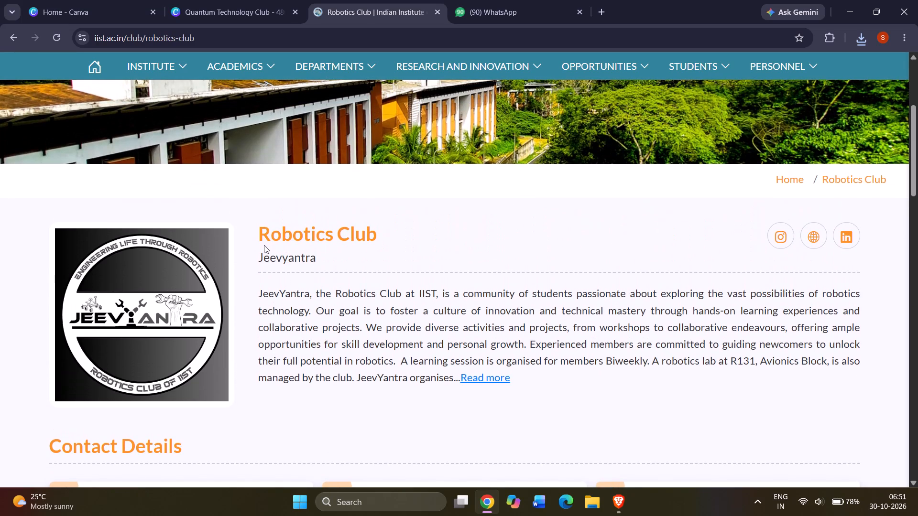
pyautogui.moveTo(260, 228); pyautogui.dragTo(378, 238)
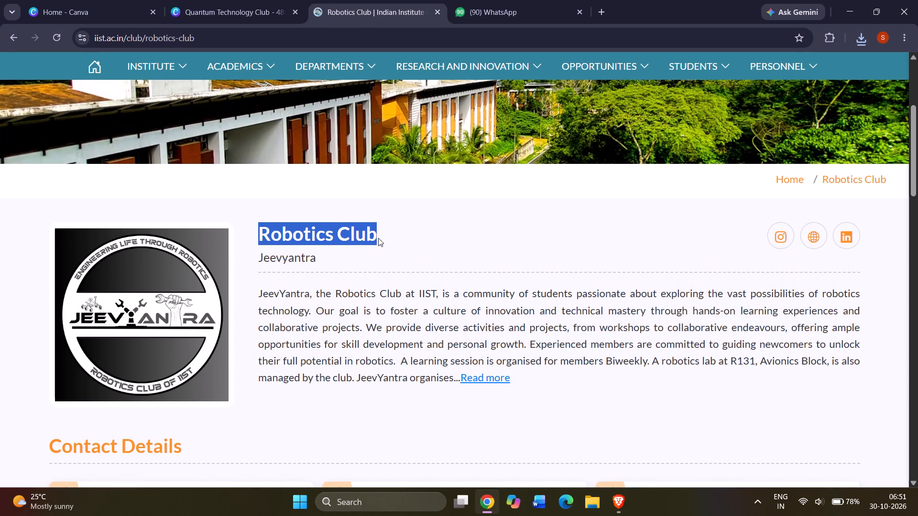
pyautogui.hotkey('ctrl', 'c')
# In the Canva invitation, replace "QUANTUM TECHNOLOGY" with "JEEVYANTRA" in the invitee line, keeping "CLUB FAMILY" on the same line.
pyautogui.click(248, 0)
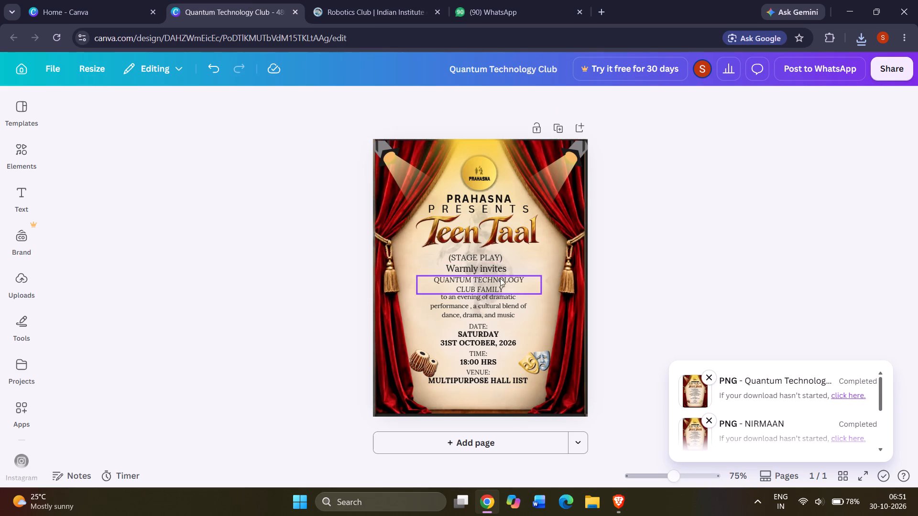
pyautogui.click(490, 285)
pyautogui.doubleClick(490, 285)
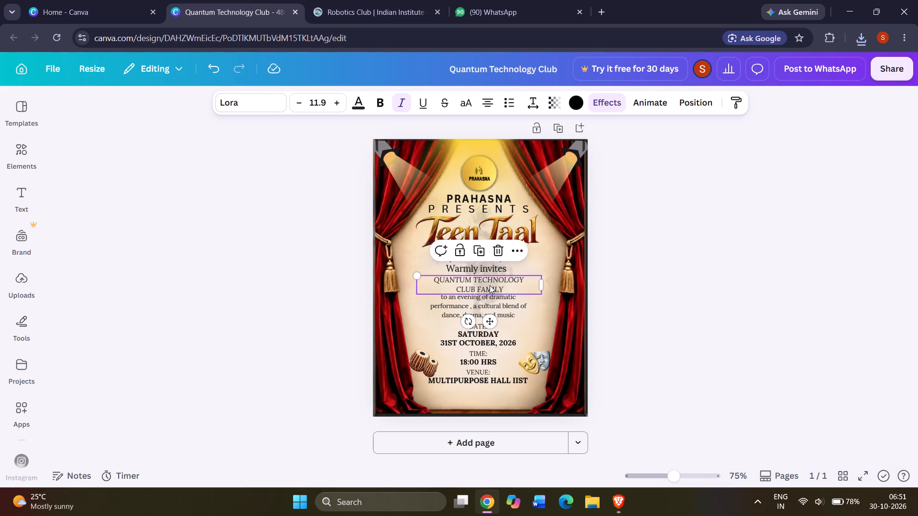
pyautogui.click(457, 289)
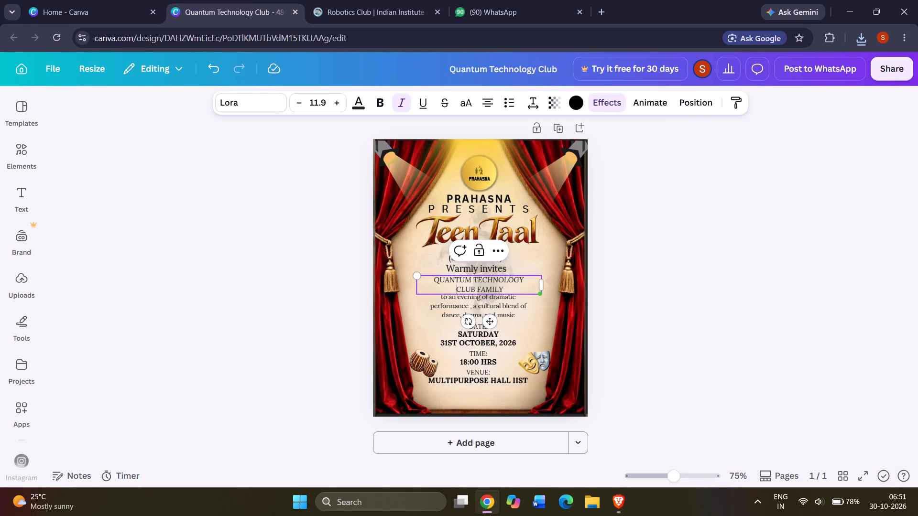
pyautogui.press('BackSpace')
pyautogui.press('BackSpace')
pyautogui.press('BackSpace')
pyautogui.press('BackSpace')
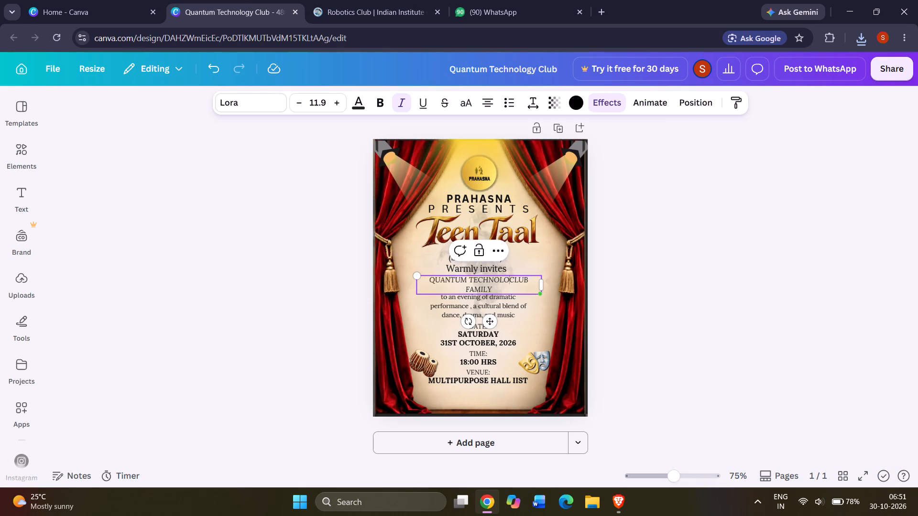
pyautogui.press('BackSpace')
pyautogui.press('BackSpace')
pyautogui.press('BackSpace')
pyautogui.press('BackSpace')
pyautogui.press('BackSpace')
pyautogui.press('BackSpace')
pyautogui.press('BackSpace')
pyautogui.press('BackSpace')
pyautogui.press('BackSpace')
pyautogui.press('BackSpace')
pyautogui.press('BackSpace')
pyautogui.press('BackSpace')
pyautogui.press('BackSpace')
pyautogui.press('BackSpace')
pyautogui.press('BackSpace')
pyautogui.press('BackSpace')
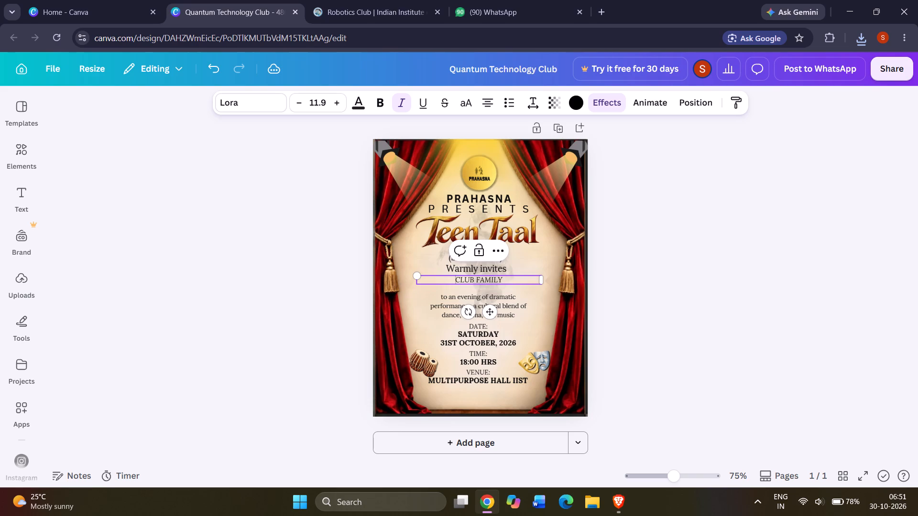
pyautogui.press('BackSpace')
pyautogui.click(369, 0)
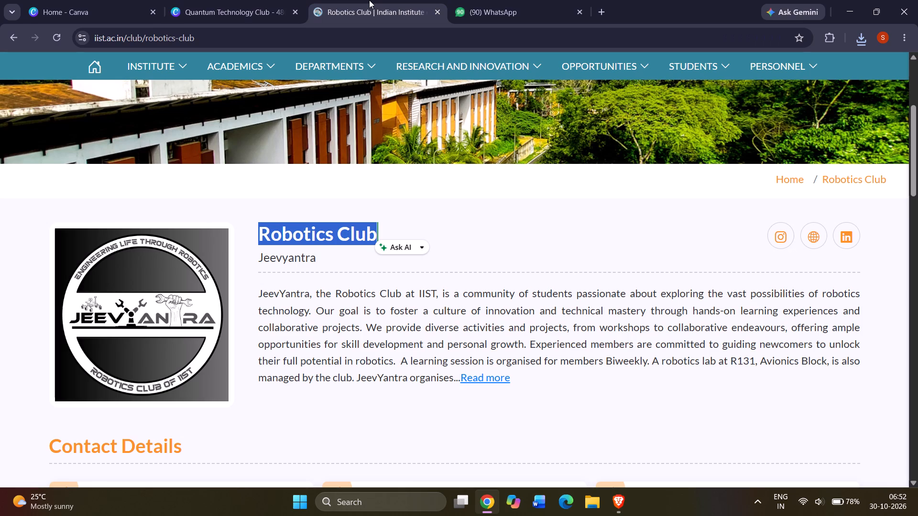
pyautogui.click(250, 0)
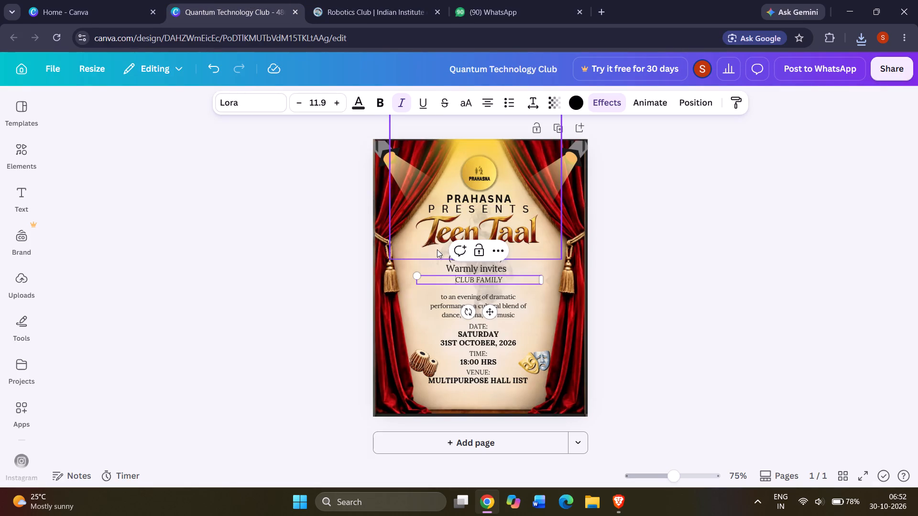
pyautogui.write('JEEVYANTRA')
pyautogui.press('space')
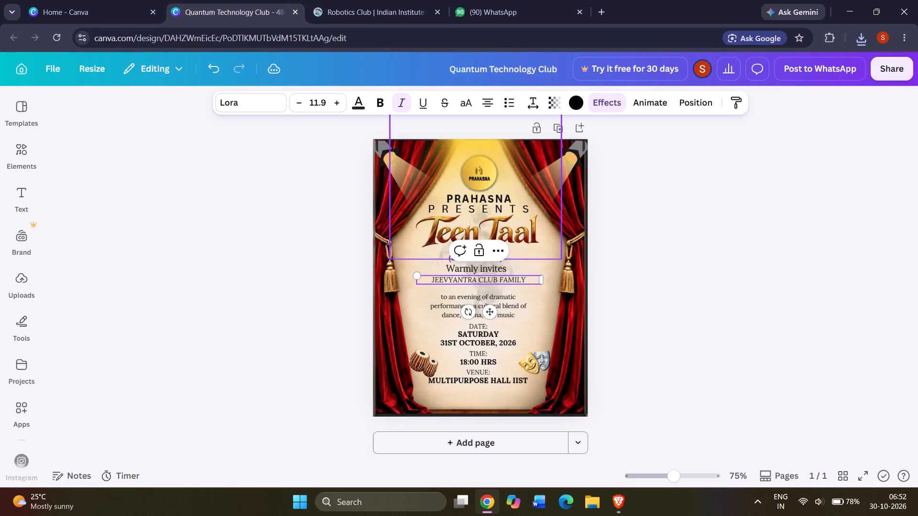
# Rename the Canva design as "Robotics Club" with the copied text.
pyautogui.moveTo(481, 51); pyautogui.dragTo(481, 70)
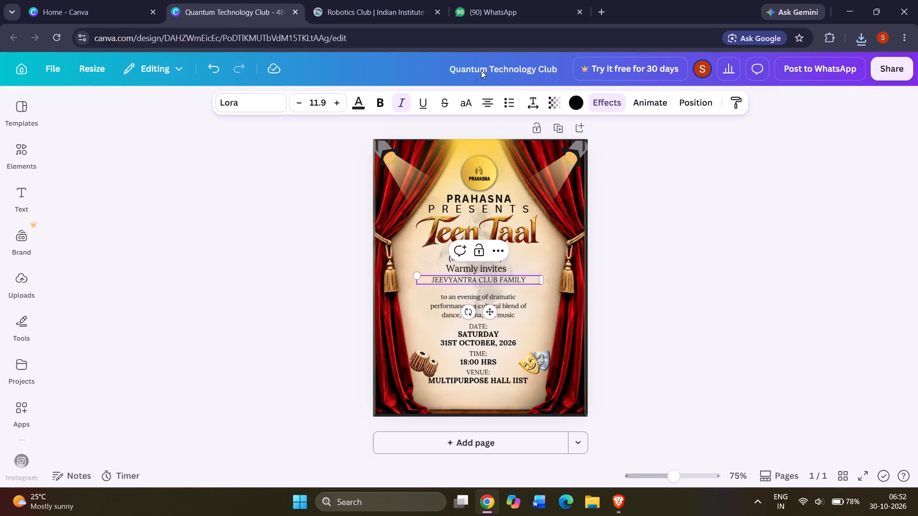
pyautogui.tripleClick(481, 70)
pyautogui.click(481, 70)
pyautogui.hotkey('ctrl', 'v')
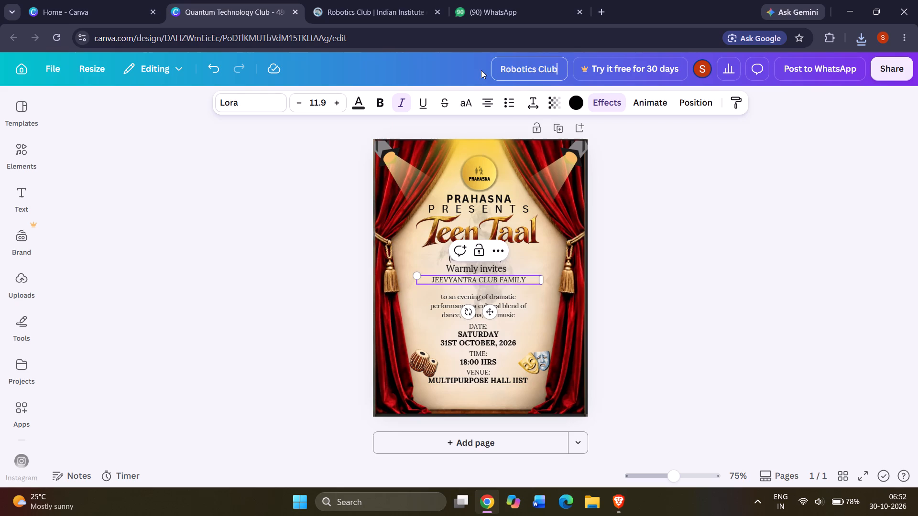
# Download the Robotics Club invitation as a PNG.
pyautogui.click(901, 68)
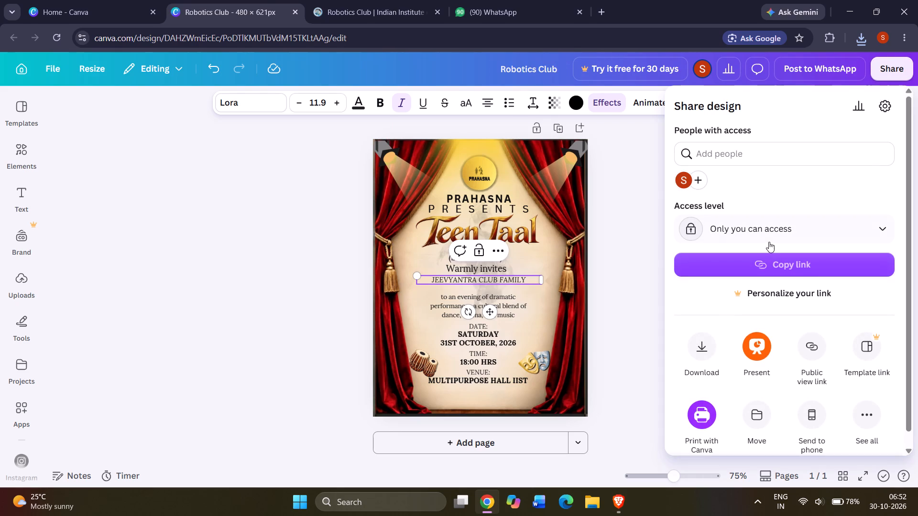
pyautogui.click(705, 350)
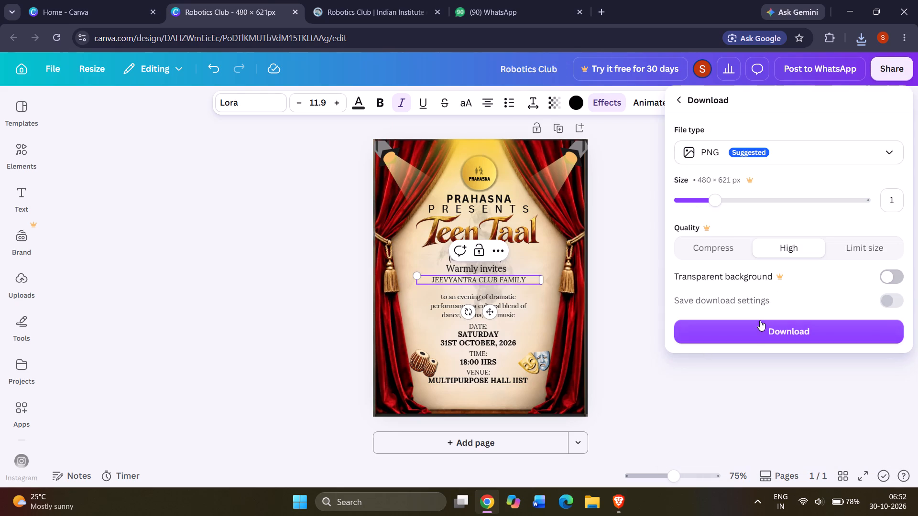
pyautogui.click(753, 333)
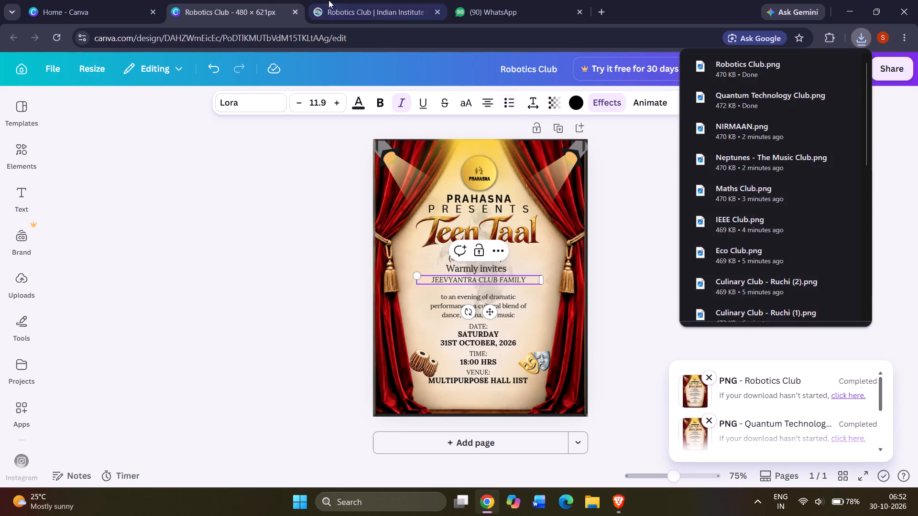
# Open the SAMVAAD page from the IIST Student Club list and copy the club name "SAMVAAD".
pyautogui.click(328, 0)
pyautogui.click(21, 36)
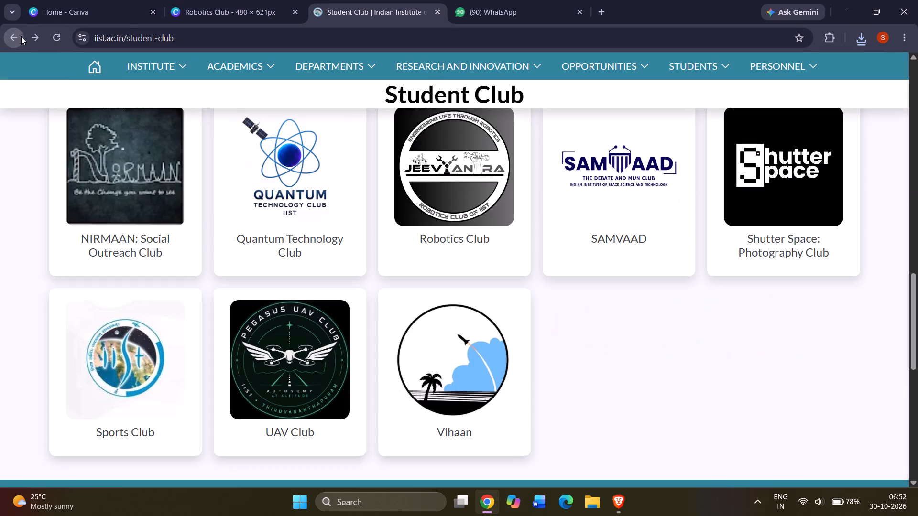
pyautogui.click(611, 238)
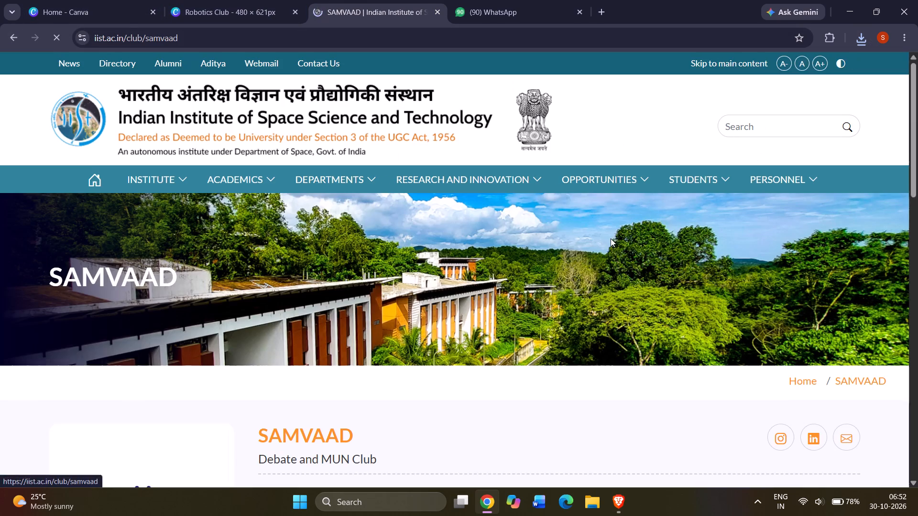
pyautogui.moveTo(261, 439); pyautogui.dragTo(314, 442)
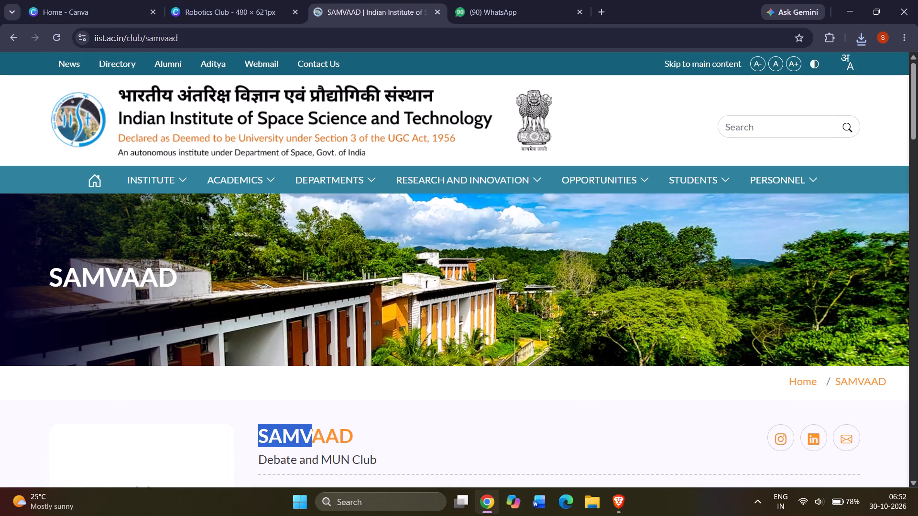
pyautogui.moveTo(314, 442); pyautogui.dragTo(353, 442)
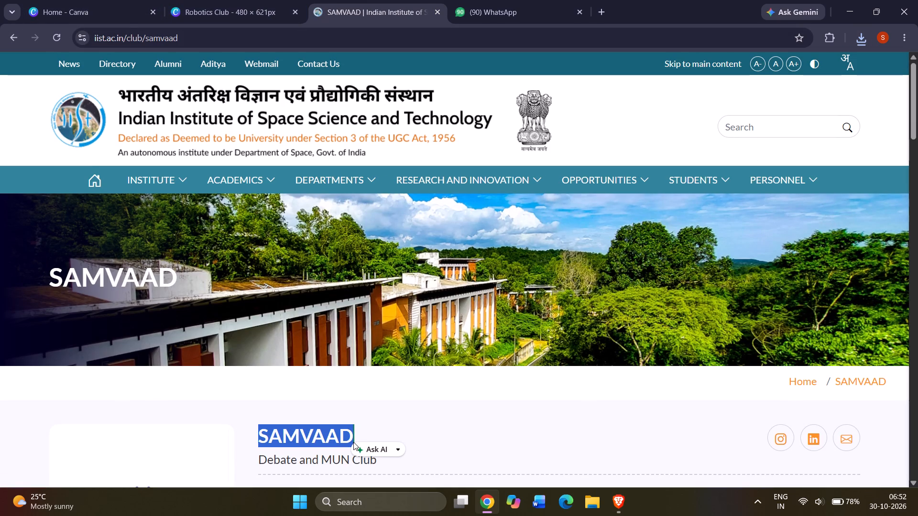
pyautogui.hotkey('ctrl', 'c')
# In the Canva invitation, replace "JEEVYANTRA" with the copied "SAMVAAD" in the invitee line, keeping "CLUB FAMILY" on the same line.
pyautogui.click(256, 0)
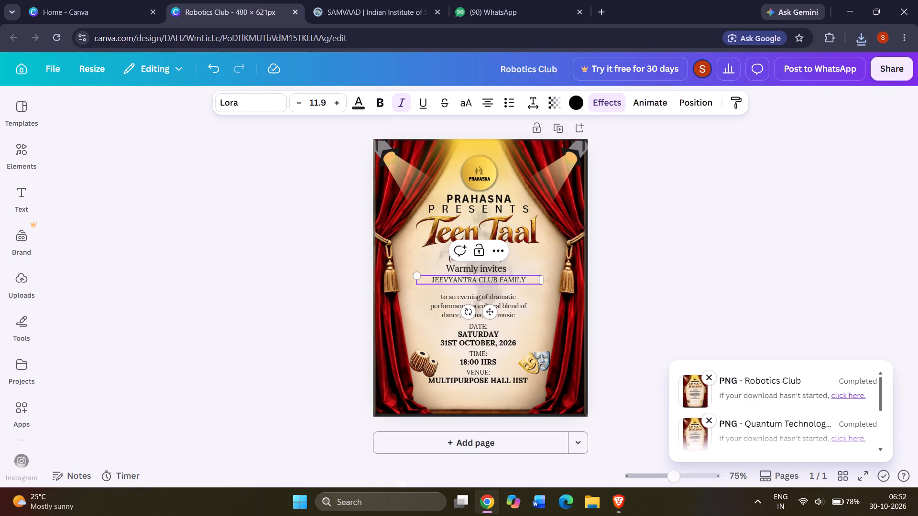
pyautogui.click(475, 280)
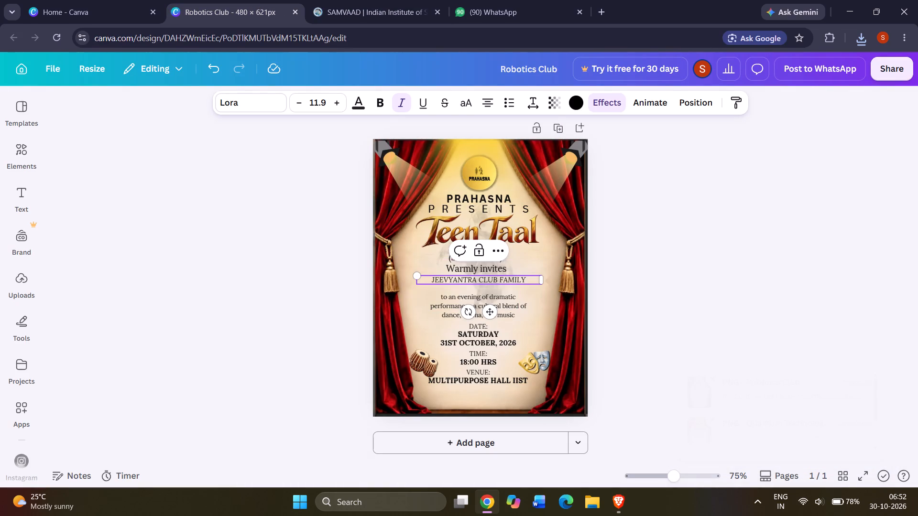
pyautogui.moveTo(475, 279); pyautogui.dragTo(453, 279)
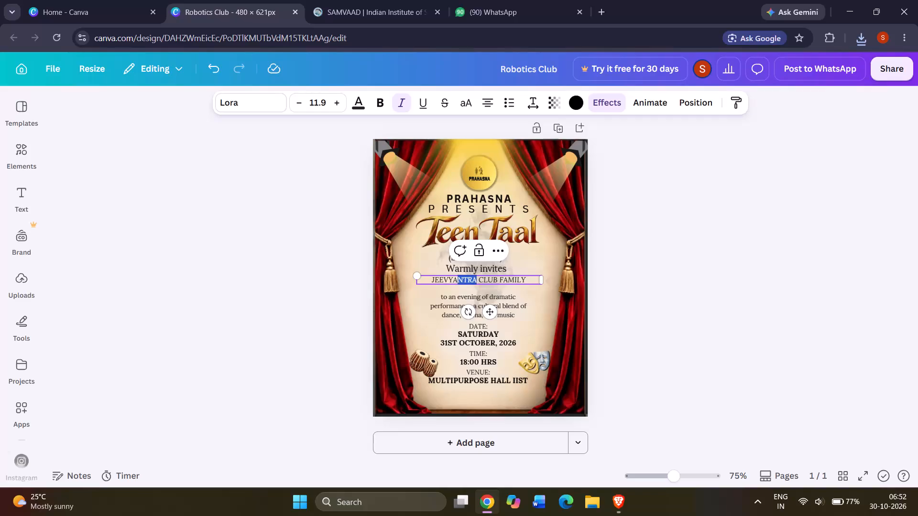
pyautogui.moveTo(453, 279); pyautogui.dragTo(429, 277)
pyautogui.hotkey('ctrl', 'v')
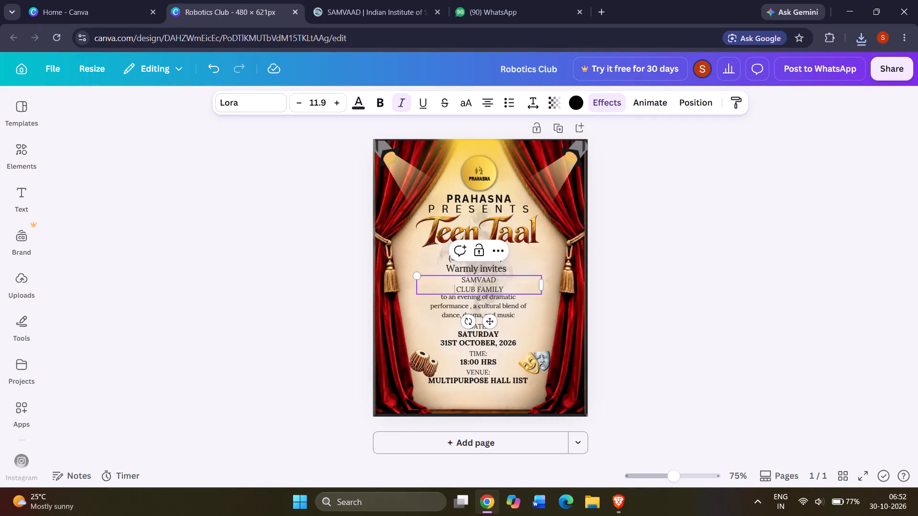
pyautogui.press('BackSpace')
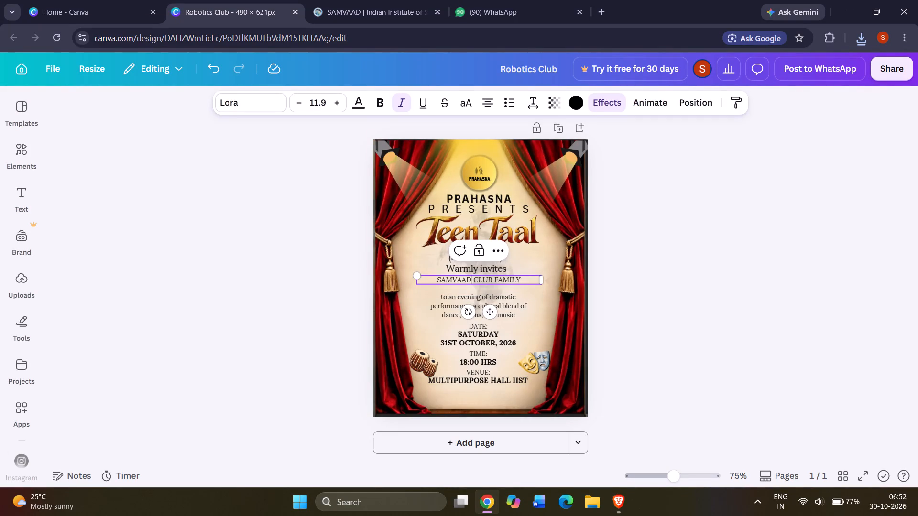
# Rename the Canva design as "SAMVAAD" with the copied text.
pyautogui.tripleClick(517, 69)
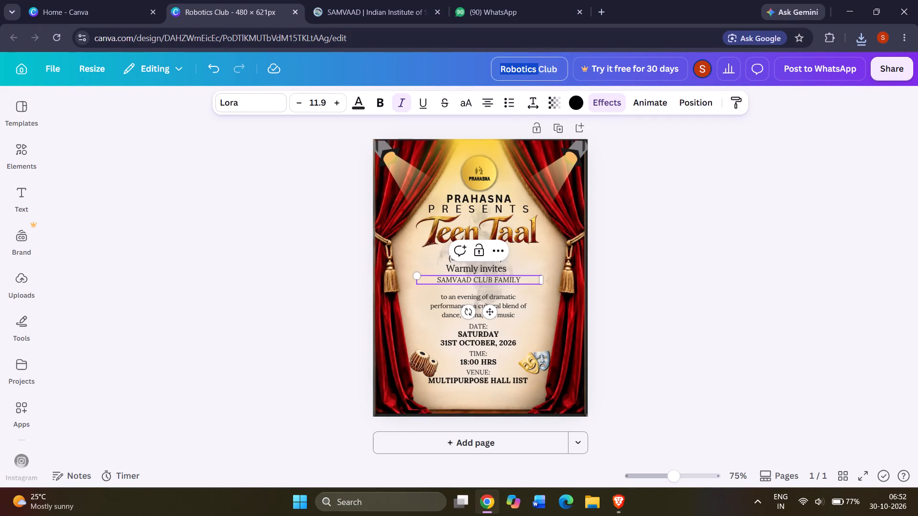
pyautogui.click(517, 69)
pyautogui.hotkey('ctrl', 'v')
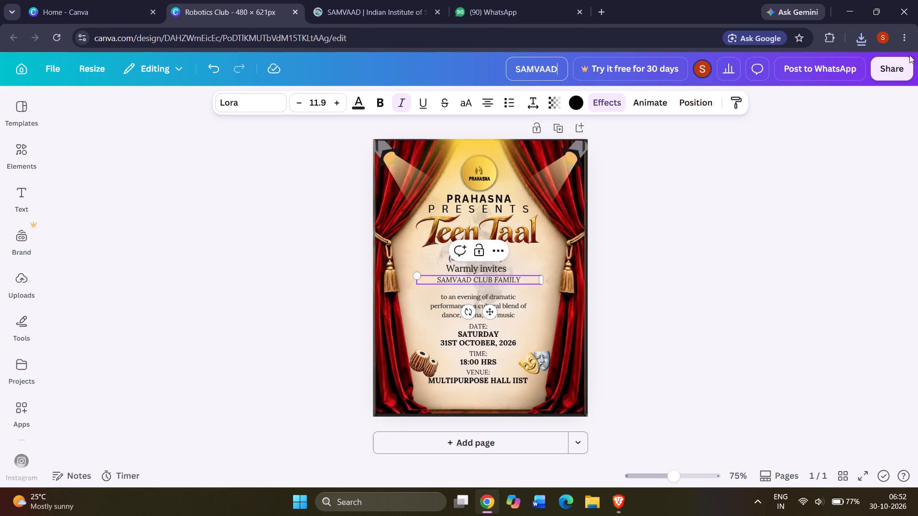
# Download the SAMVAAD invitation as a PNG.
pyautogui.click(886, 66)
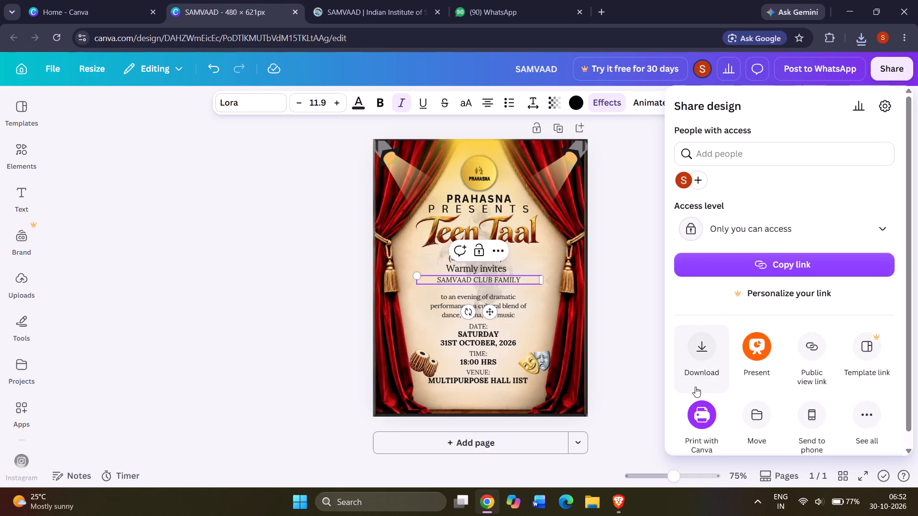
pyautogui.click(697, 344)
pyautogui.click(741, 325)
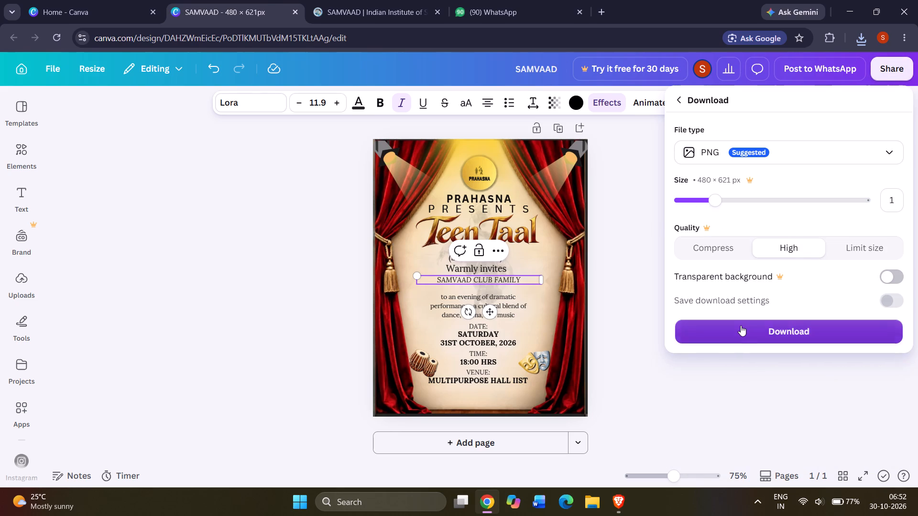
# Open the Shutter Space: Photography Club page from the IIST Student Club list and copy the subtitle "Photography Club".
pyautogui.click(371, 0)
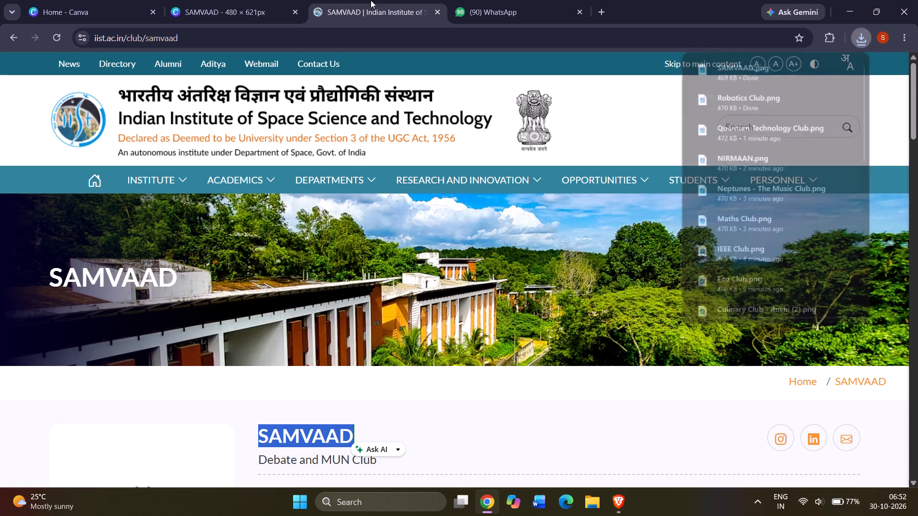
pyautogui.click(2, 34)
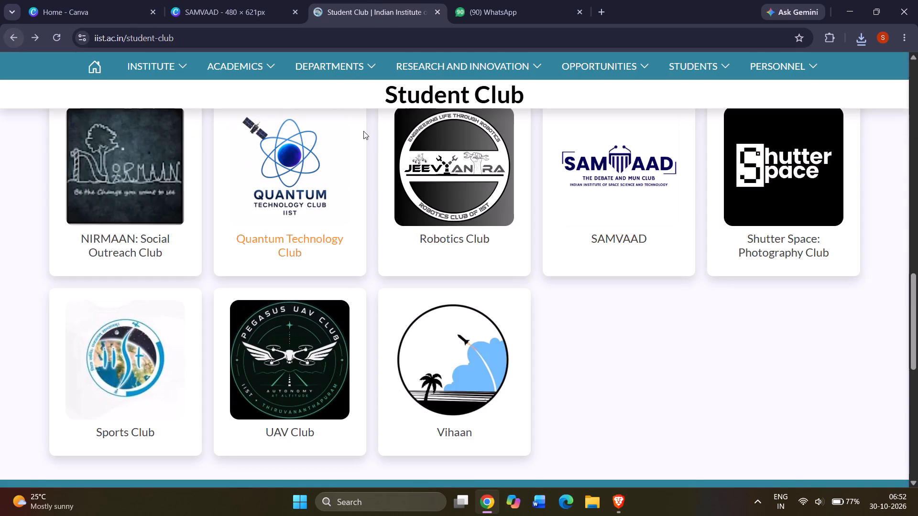
pyautogui.click(790, 224)
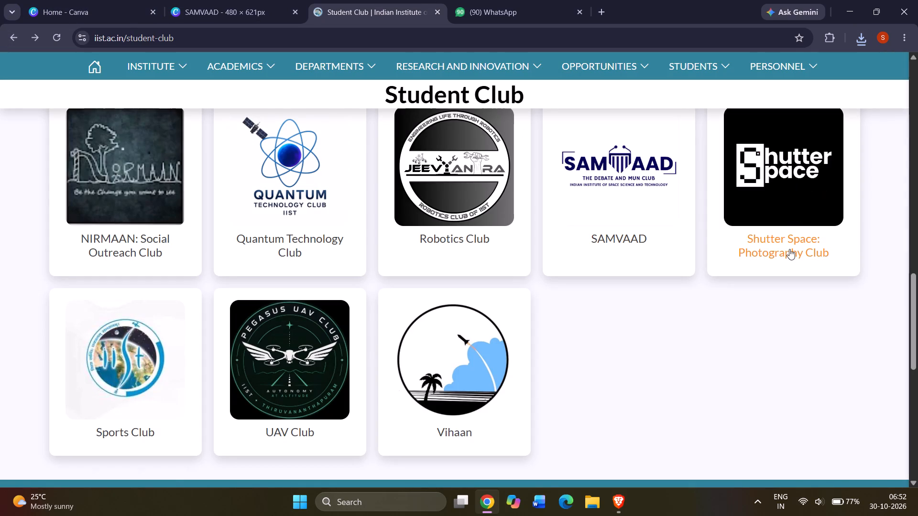
pyautogui.click(789, 249)
pyautogui.scroll(-1, 369, 323)
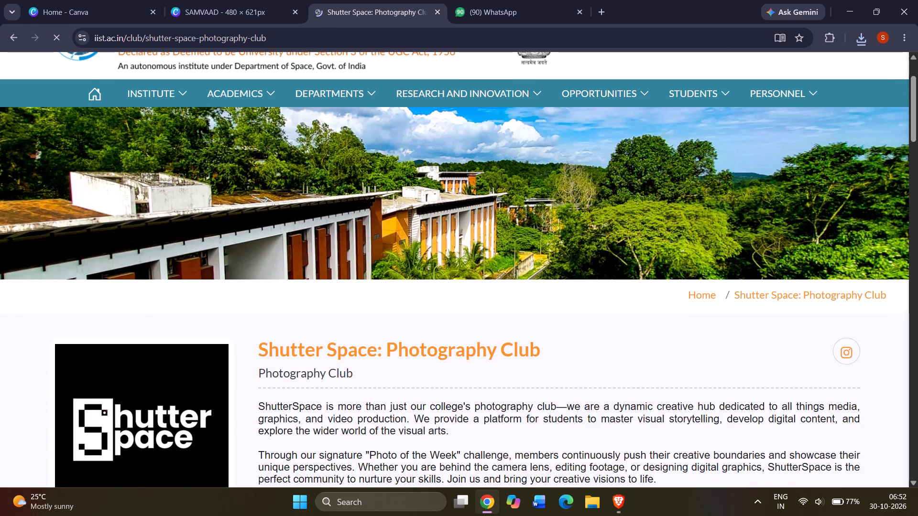
pyautogui.moveTo(260, 372); pyautogui.dragTo(356, 379)
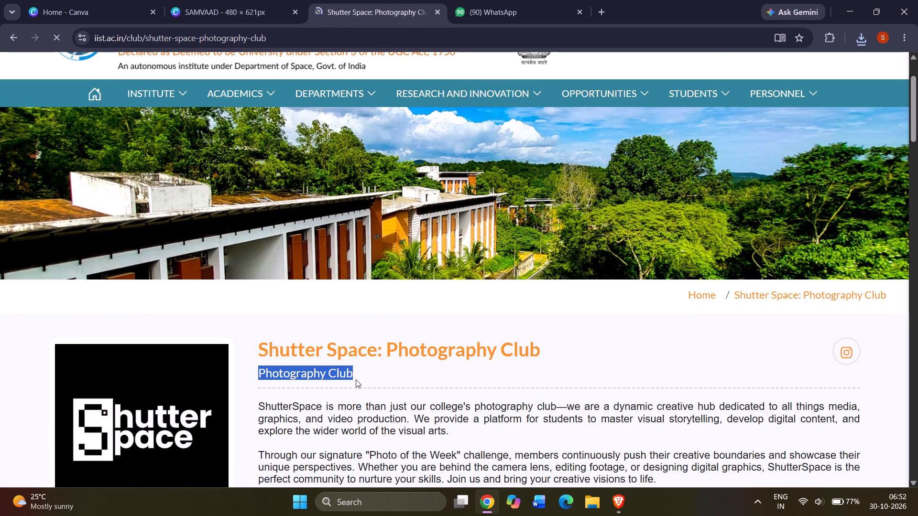
pyautogui.hotkey('ctrl', 'c')
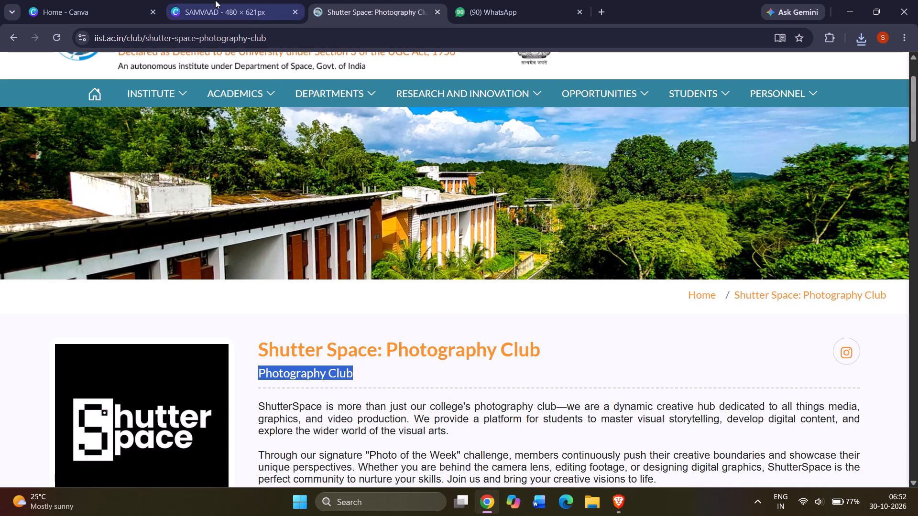
# Rename the Canva invitation design as "Photography Club" with the copied text.
pyautogui.click(215, 0)
pyautogui.tripleClick(538, 76)
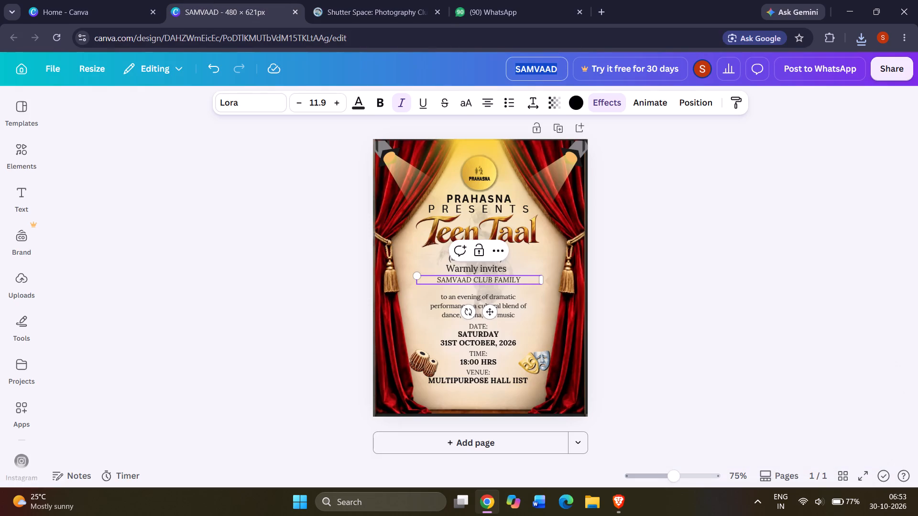
pyautogui.hotkey('ctrl', 'v')
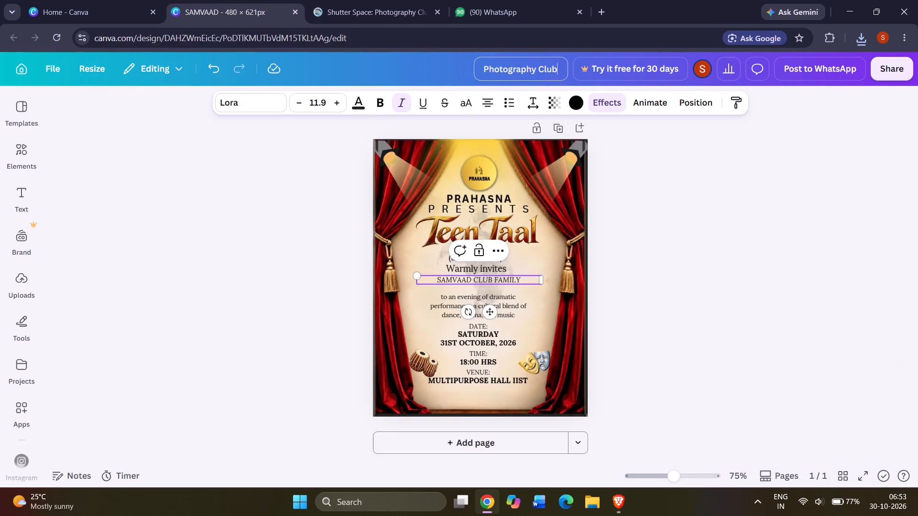
# Replace "SAMVAAD" with "SHUTTER SPACE" before "CLUB FAMILY" in the invitee line of the invitation.
pyautogui.click(471, 281)
pyautogui.press('BackSpace')
pyautogui.press('BackSpace')
pyautogui.press('BackSpace')
pyautogui.press('BackSpace')
pyautogui.press('BackSpace')
pyautogui.press('BackSpace')
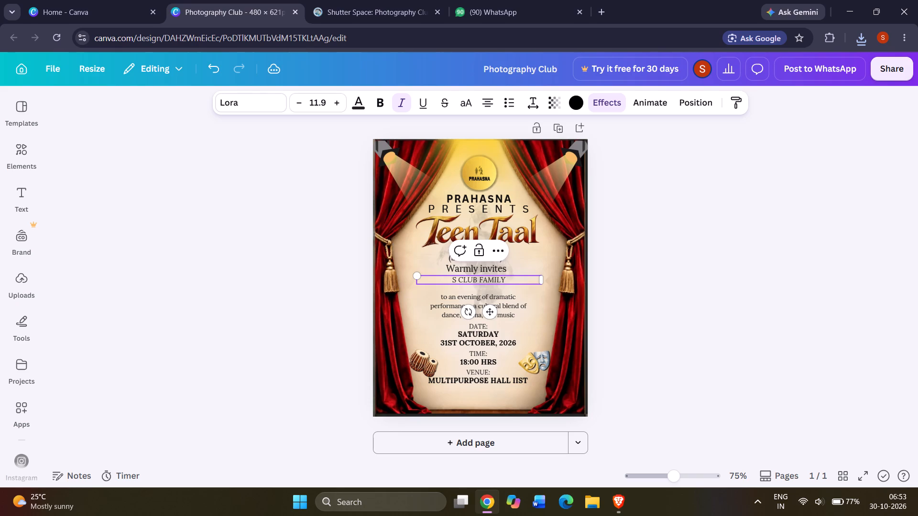
pyautogui.press('BackSpace')
pyautogui.write('SHUTTER')
pyautogui.press('space')
pyautogui.write('SPACE')
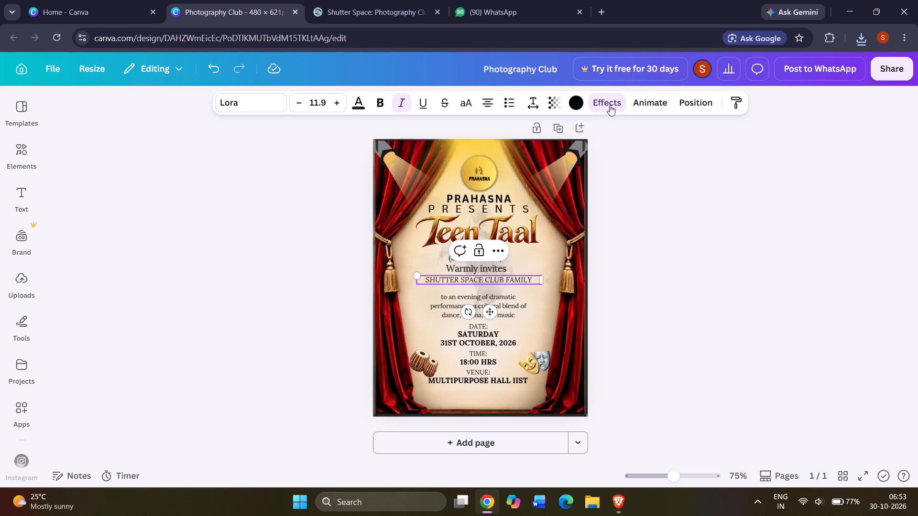
# Download the Photography Club invitation as a PNG.
pyautogui.click(894, 67)
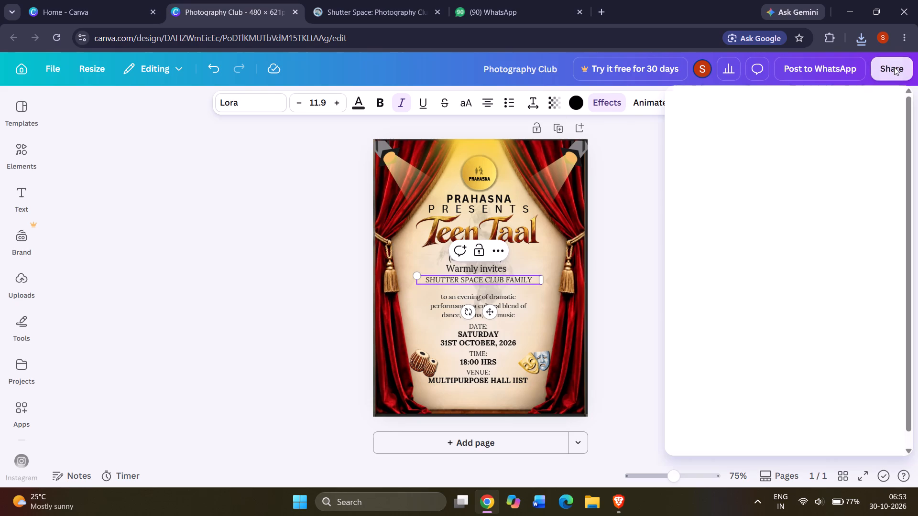
pyautogui.click(705, 343)
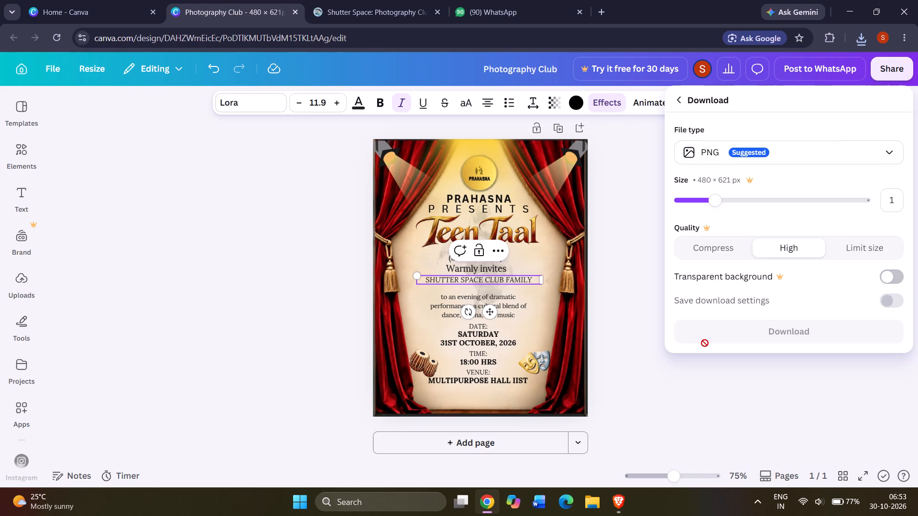
pyautogui.click(758, 329)
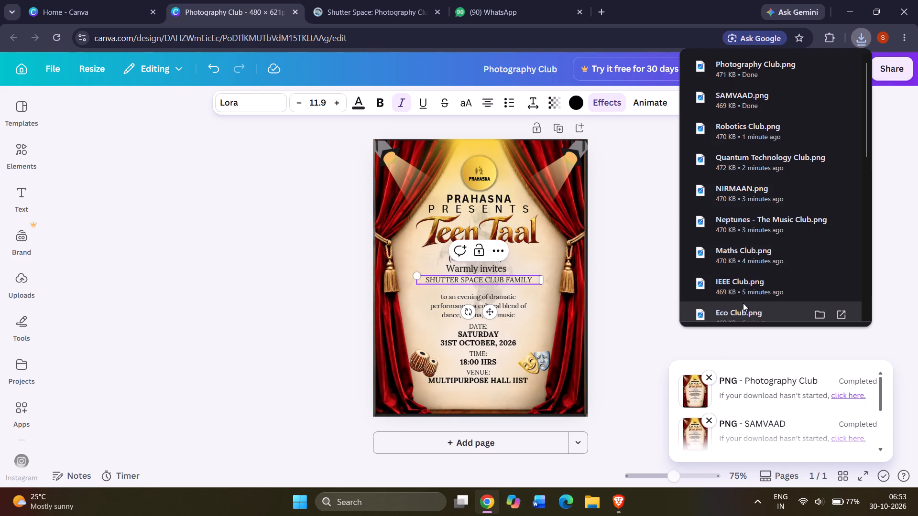
# Check the Sports Club page from the IIST Student Club list, and return to the list.
pyautogui.click(378, 0)
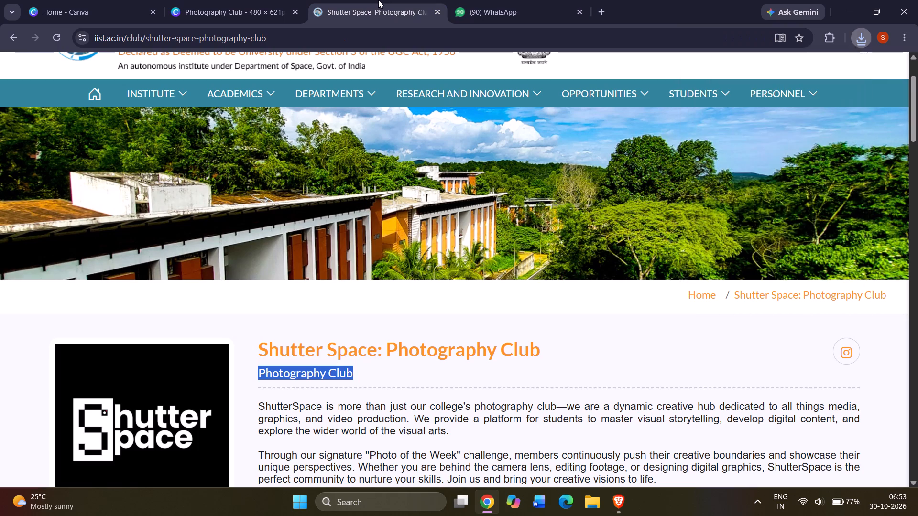
pyautogui.click(2, 40)
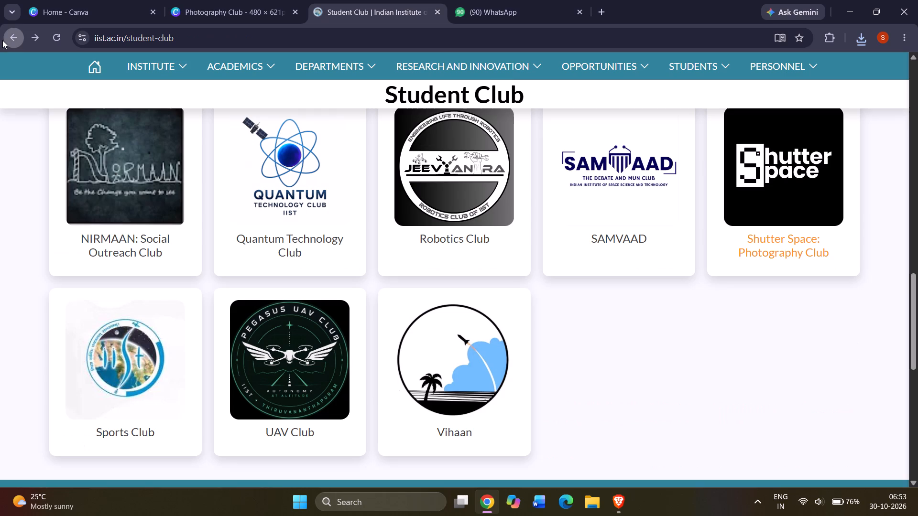
pyautogui.scroll(-1, 78, 300)
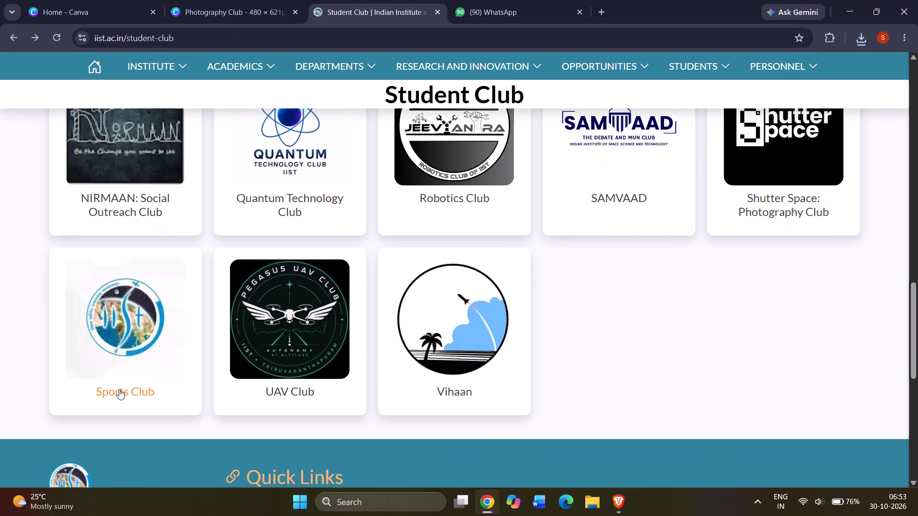
pyautogui.click(119, 389)
pyautogui.scroll(-1, 278, 301)
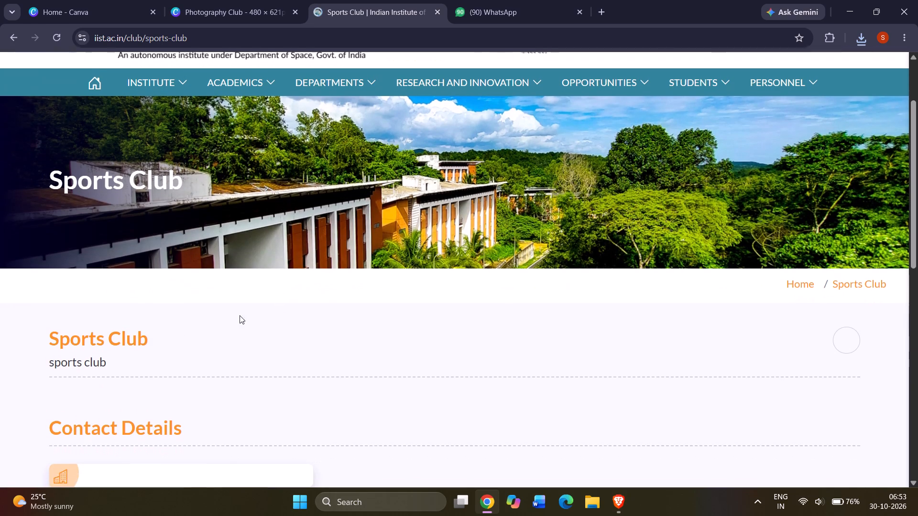
pyautogui.scroll(-2, 104, 381)
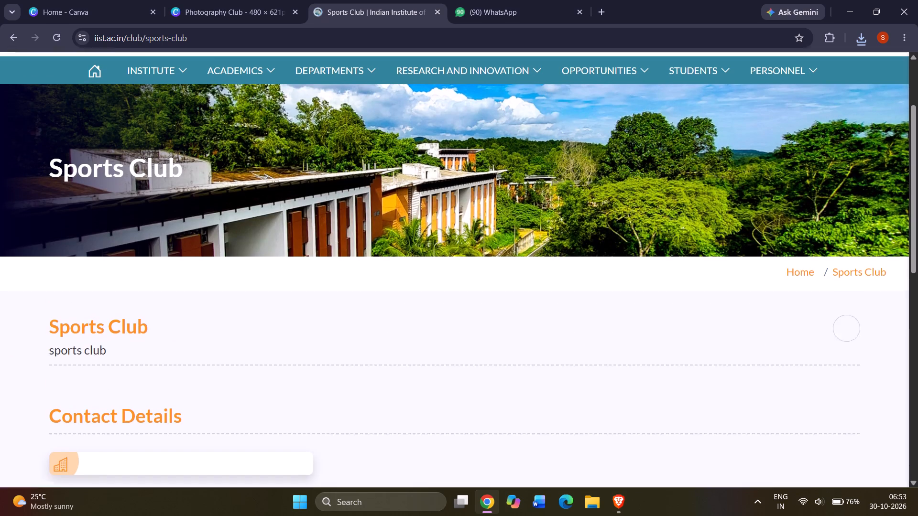
pyautogui.click(7, 37)
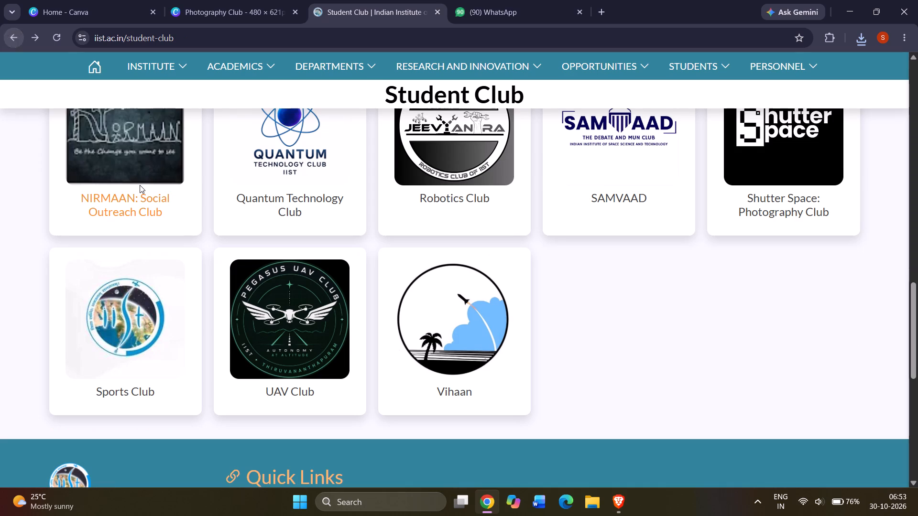
# Open the UAV Club page from the Student Club list and copy the club name "UAV Club".
pyautogui.scroll(-1, 140, 185)
pyautogui.click(279, 365)
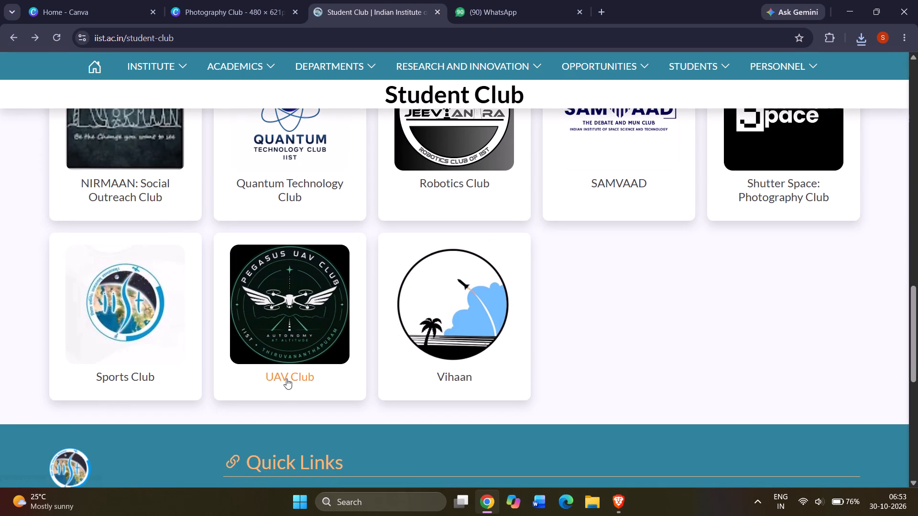
pyautogui.click(288, 380)
pyautogui.scroll(-3, 288, 380)
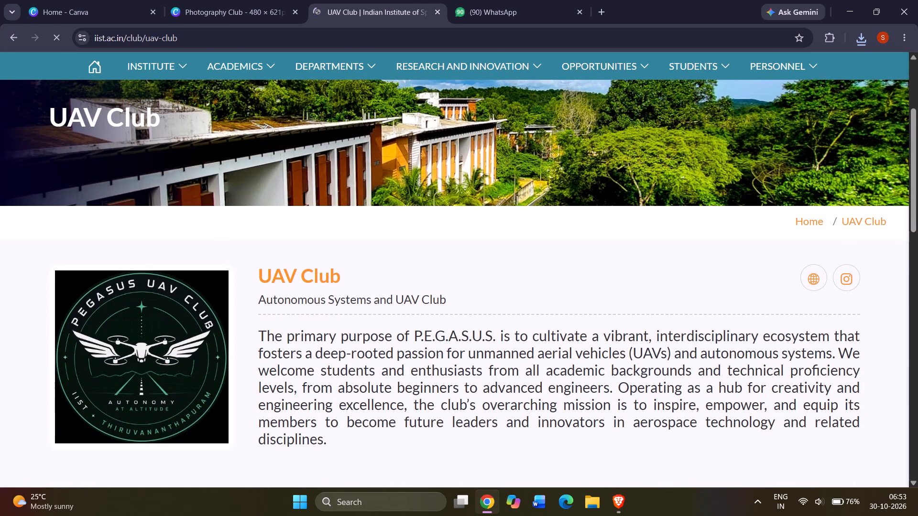
pyautogui.moveTo(261, 272); pyautogui.dragTo(285, 281)
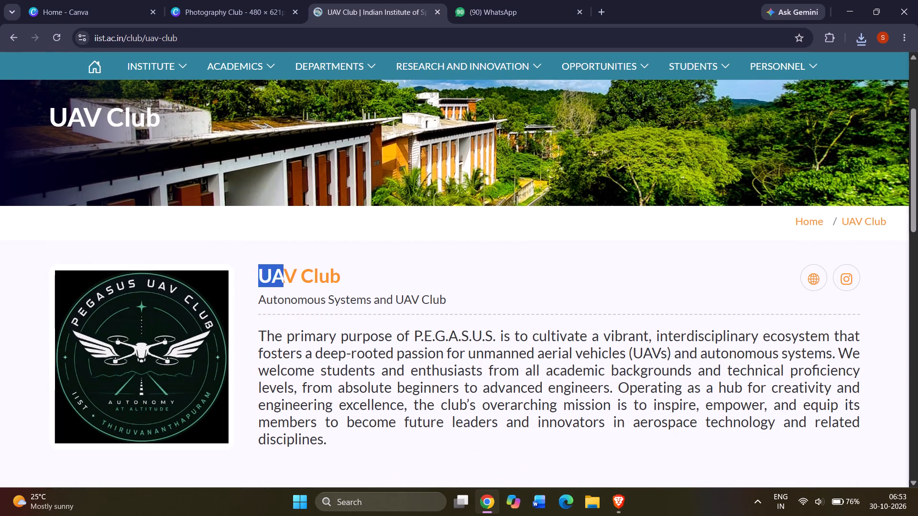
pyautogui.moveTo(285, 281); pyautogui.dragTo(354, 283)
pyautogui.hotkey('ctrl', 'c')
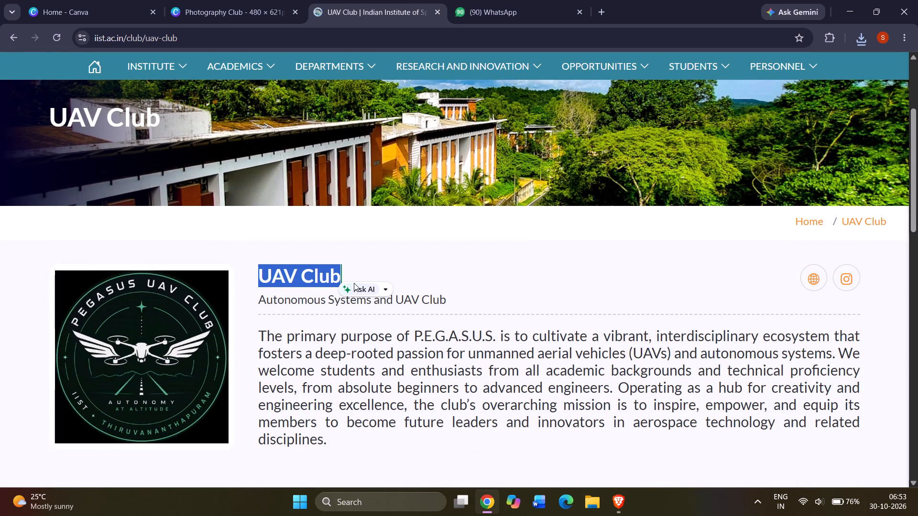
# Rename the Canva invitation design as "UAV Club" with the copied text.
pyautogui.click(282, 0)
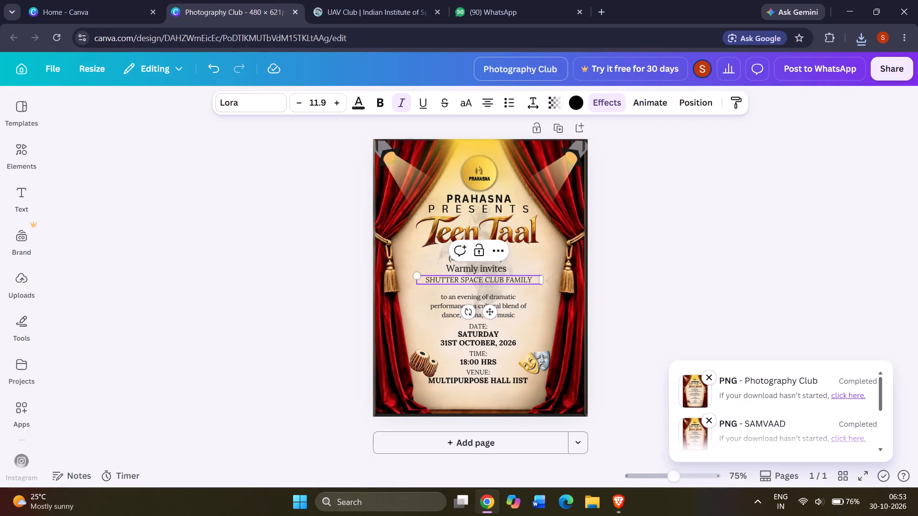
pyautogui.tripleClick(518, 69)
pyautogui.hotkey('ctrl', 'v')
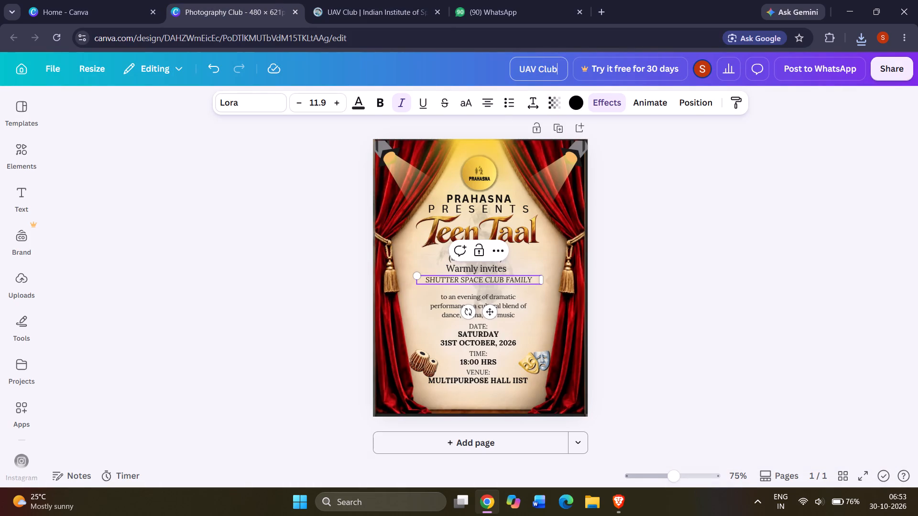
# Replace "SHUTTER SPACE" with "UAV" from the copied name, so the invitee line reads "UAV CLUB FAMILY" on one line.
pyautogui.moveTo(482, 280); pyautogui.dragTo(424, 281)
pyautogui.press('BackSpace')
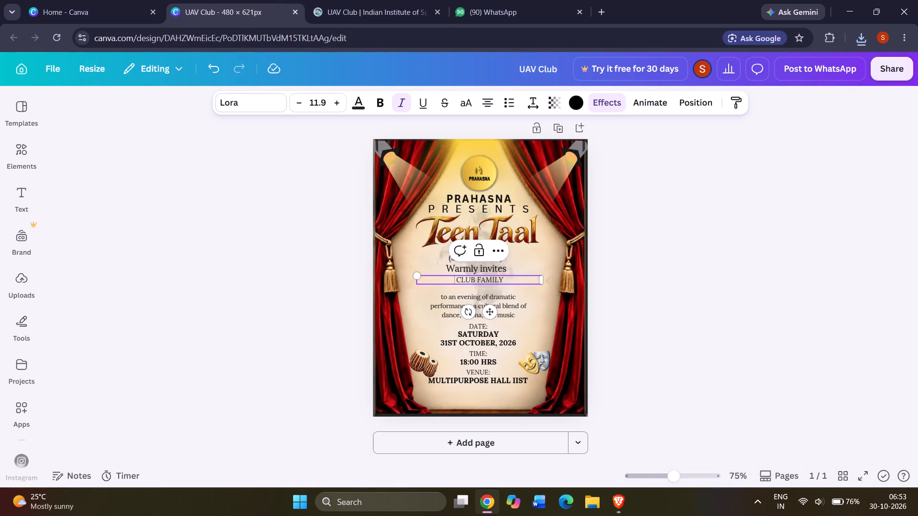
pyautogui.hotkey('ctrl', 'v')
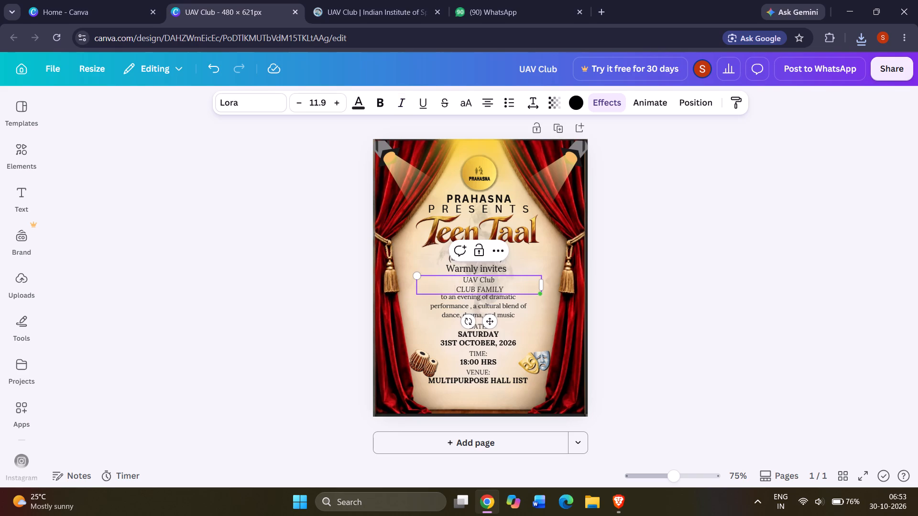
pyautogui.press('BackSpace')
pyautogui.press('BackSpace')
pyautogui.press('BackSpace')
pyautogui.press('BackSpace')
pyautogui.press('BackSpace')
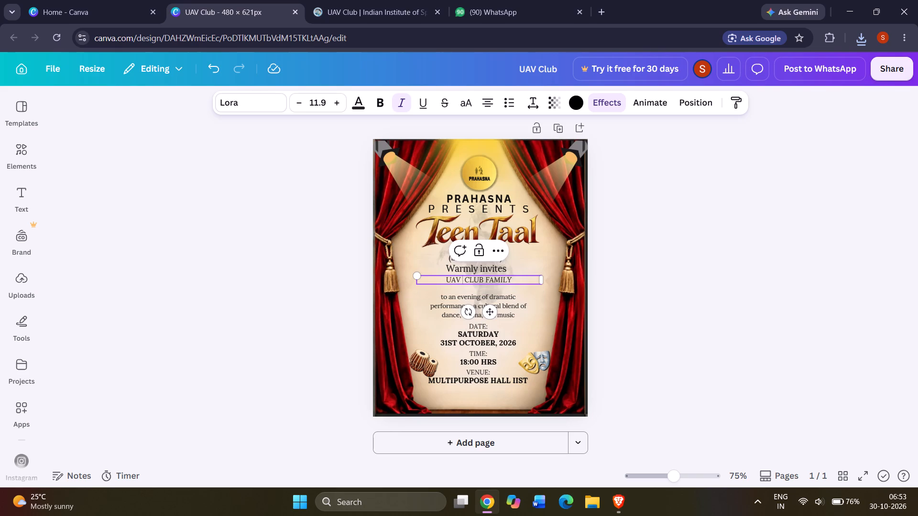
pyautogui.press('BackSpace')
# Download the UAV Club invitation as a PNG.
pyautogui.click(898, 63)
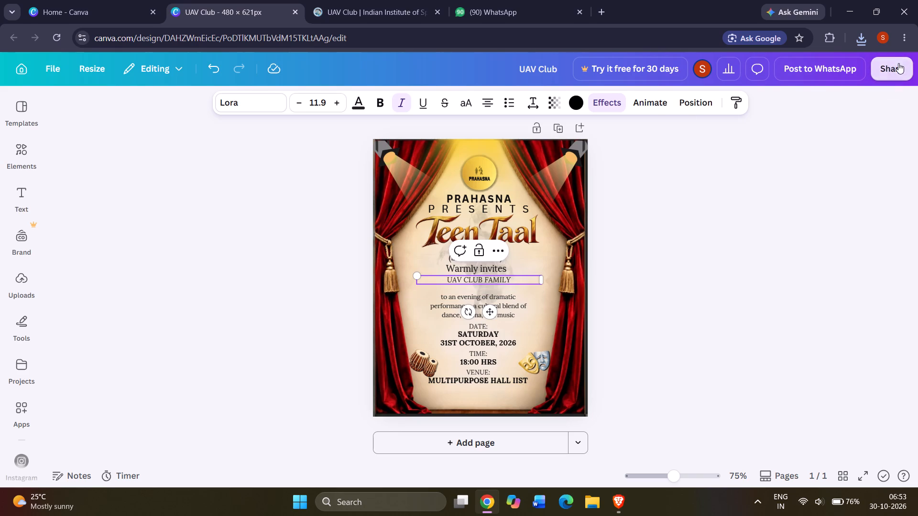
pyautogui.click(690, 360)
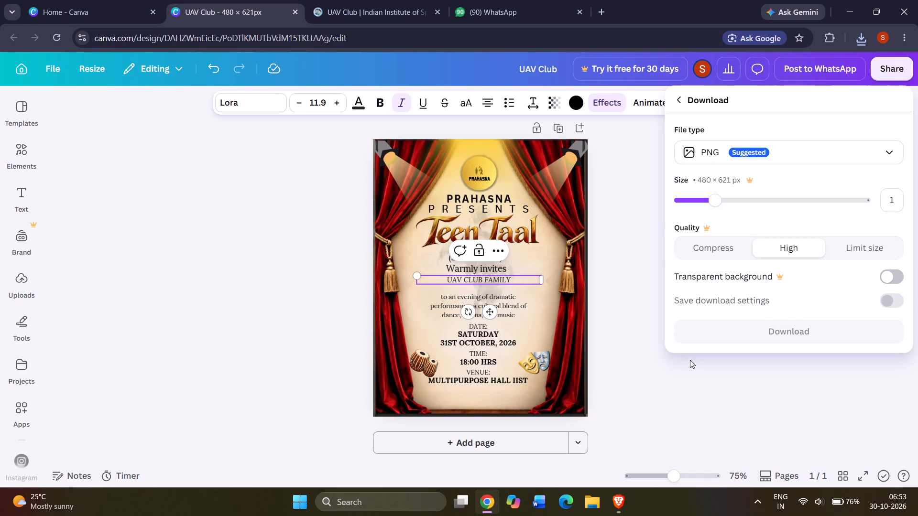
pyautogui.click(743, 343)
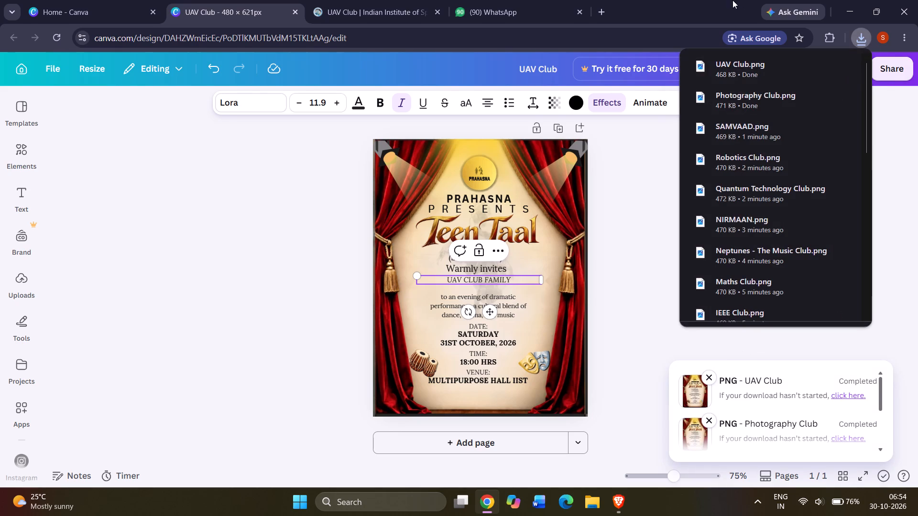
# Copy the subtitle "Rocketry Club" from the Vihaan page in the Student Club list and return to the invitation design.
pyautogui.click(336, 0)
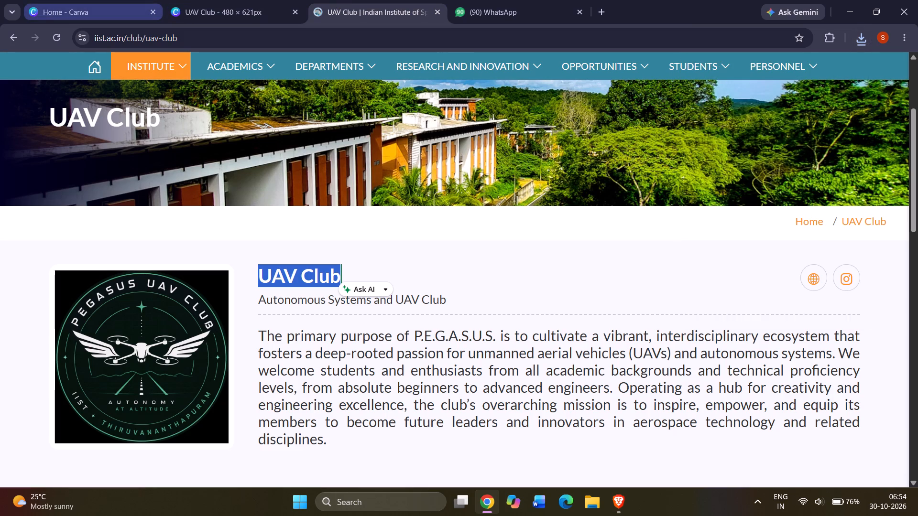
pyautogui.click(9, 41)
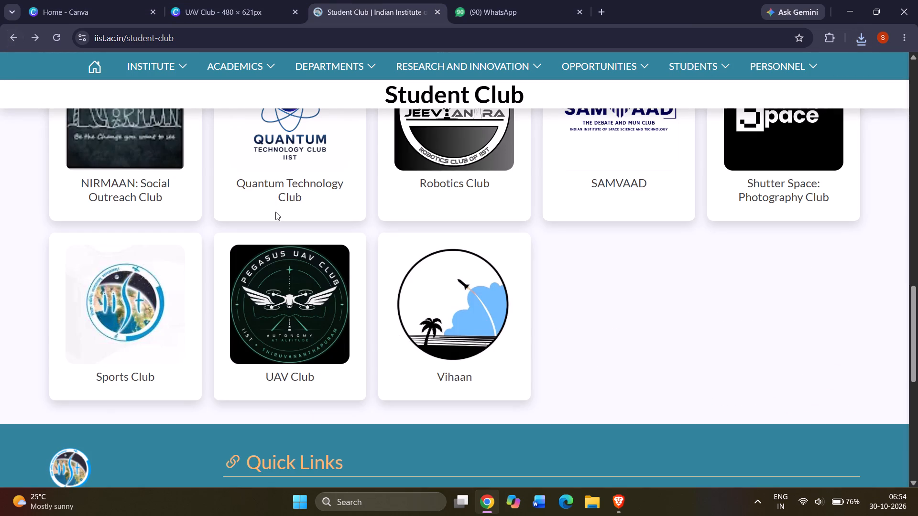
pyautogui.click(462, 375)
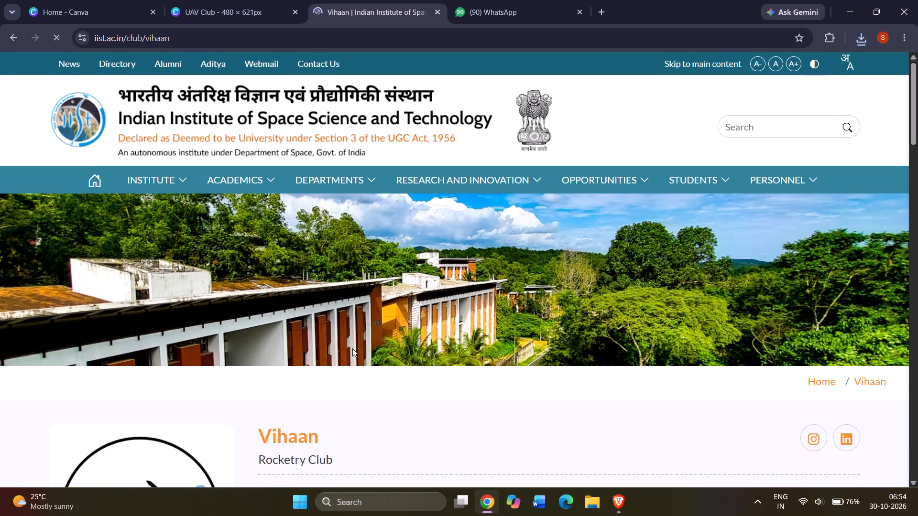
pyautogui.scroll(-1, 352, 348)
pyautogui.scroll(-1, 276, 402)
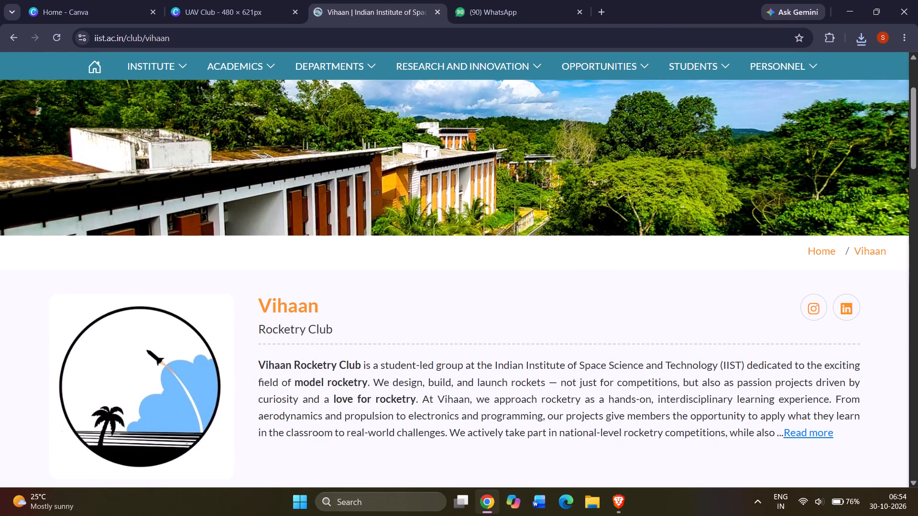
pyautogui.moveTo(258, 329); pyautogui.dragTo(342, 341)
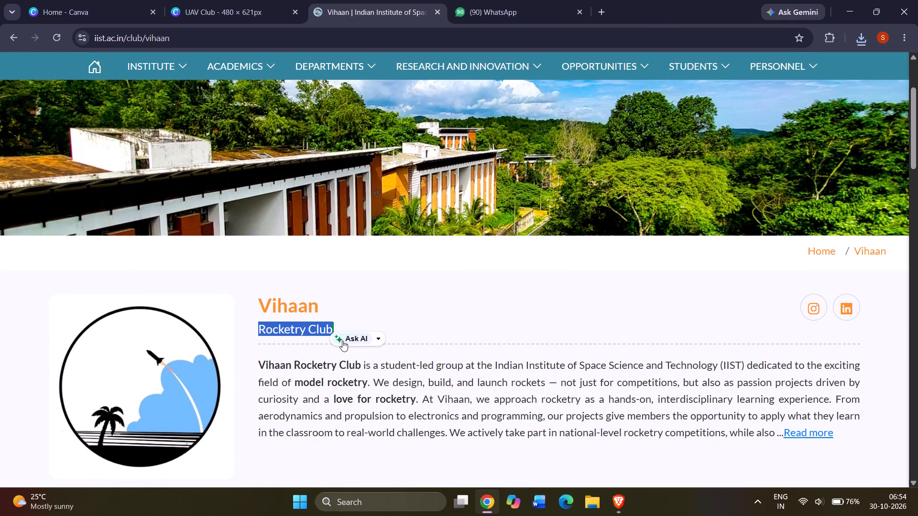
pyautogui.hotkey('ctrl', 'c')
pyautogui.click(231, 0)
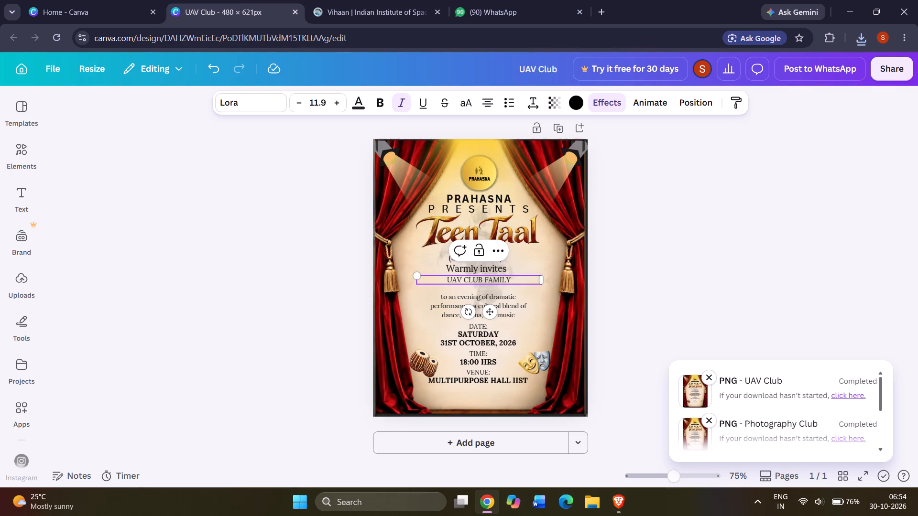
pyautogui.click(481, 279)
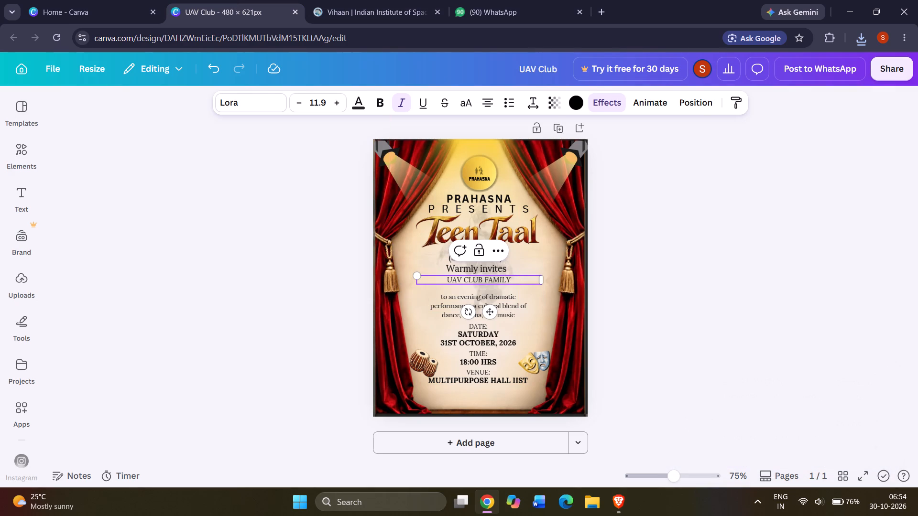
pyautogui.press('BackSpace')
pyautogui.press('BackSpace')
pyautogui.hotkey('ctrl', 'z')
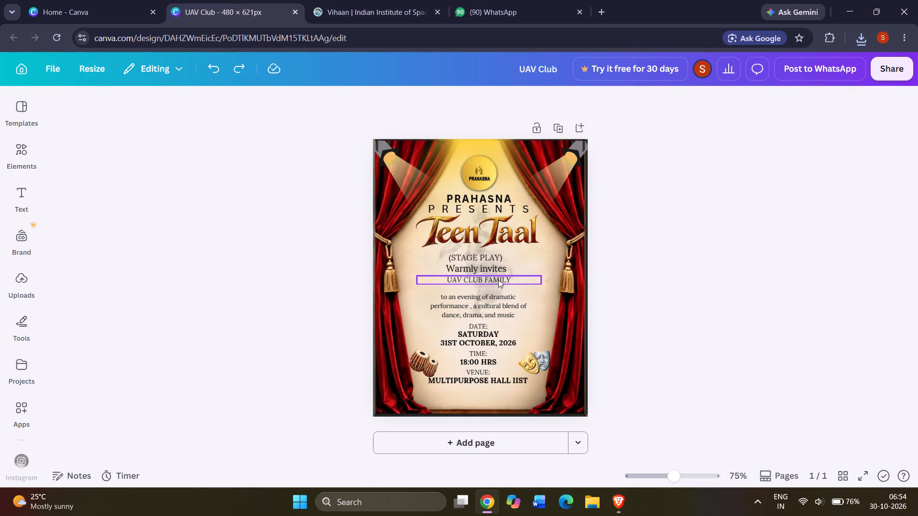
# Replace "UAV CLUB" with "VIHAAN CLUB" in the invitee line so it reads "VIHAAN CLUB FAMILY".
pyautogui.click(498, 282)
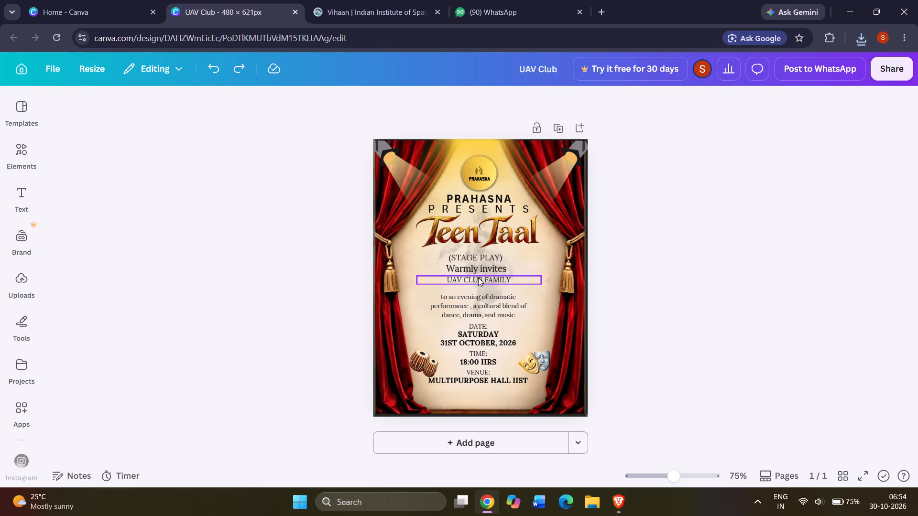
pyautogui.click(478, 278)
pyautogui.click(478, 278)
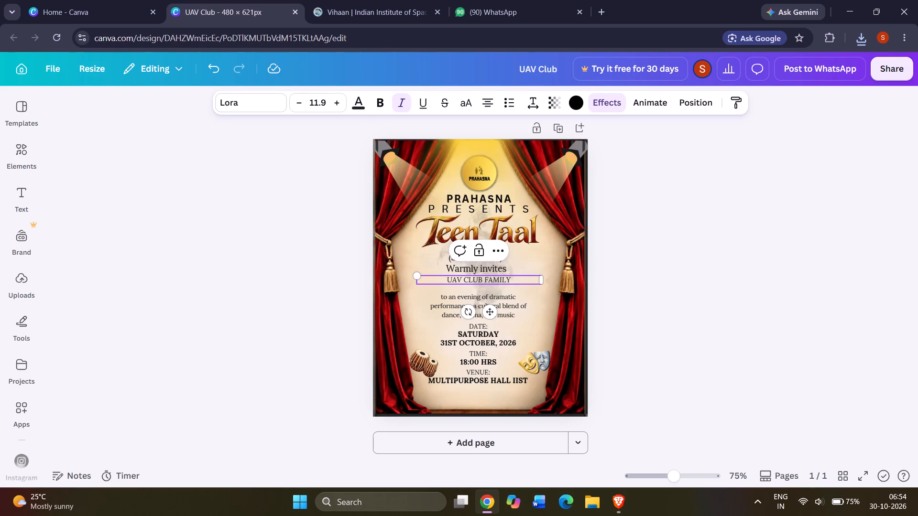
pyautogui.press('Right')
pyautogui.press('BackSpace')
pyautogui.press('BackSpace')
pyautogui.press('BackSpace')
pyautogui.press('BackSpace')
pyautogui.press('BackSpace')
pyautogui.press('BackSpace')
pyautogui.press('BackSpace')
pyautogui.press('BackSpace')
pyautogui.write('VIHAAN')
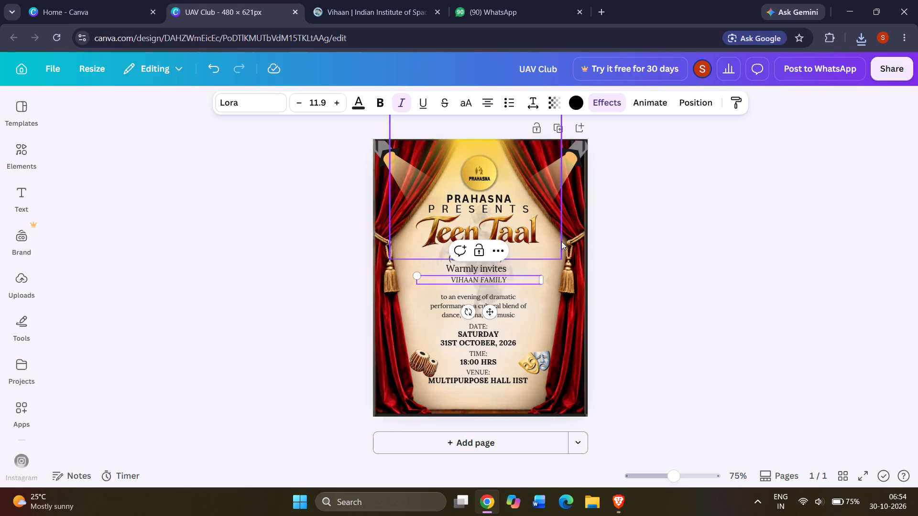
pyautogui.press('space')
pyautogui.write('CLUB')
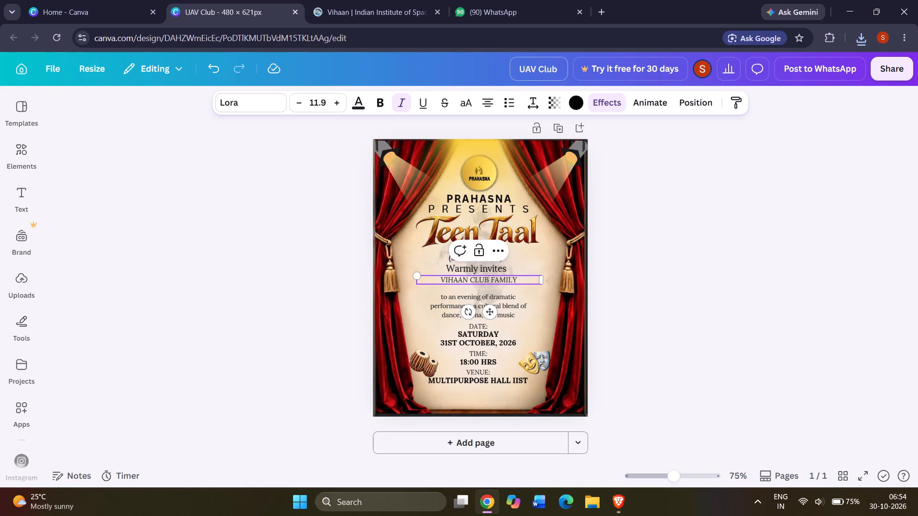
# Open the invitation design's title "UAV Club" for renaming.
pyautogui.tripleClick(539, 71)
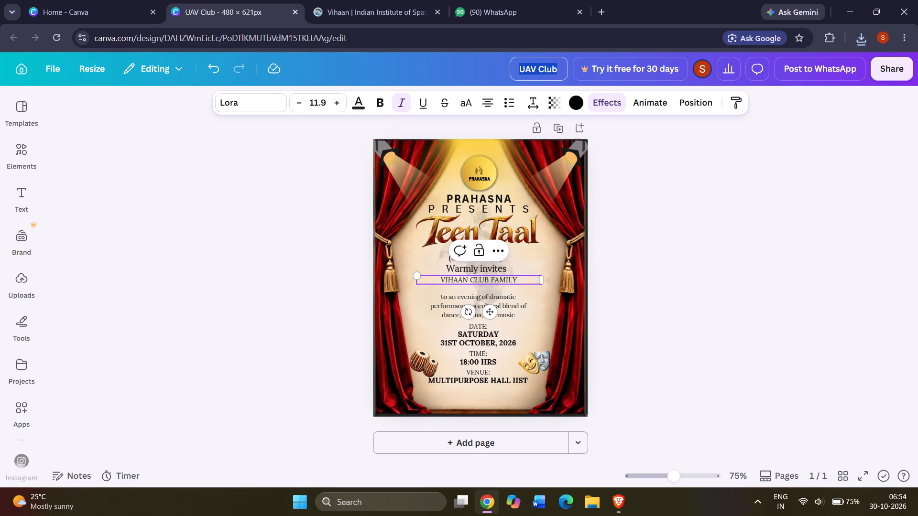
# Rename the invitation design as "Rocketry Club".
pyautogui.hotkey('ctrl', 'v')
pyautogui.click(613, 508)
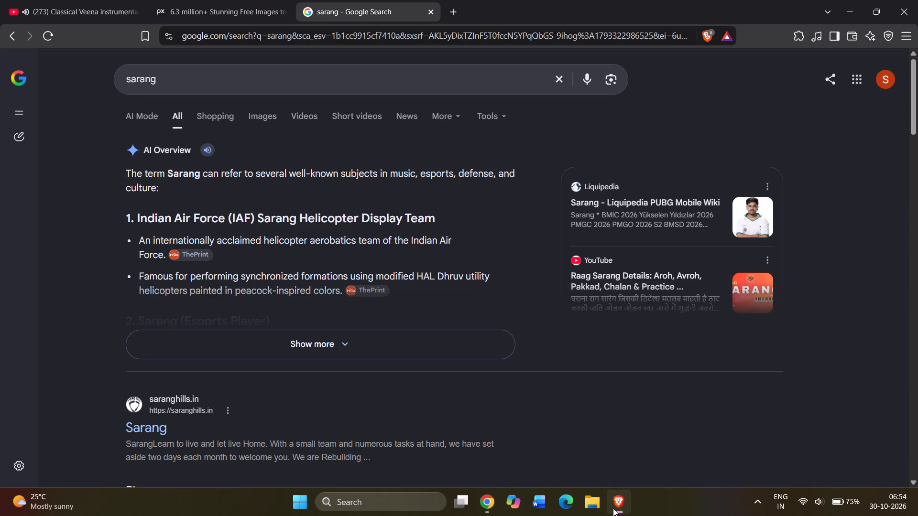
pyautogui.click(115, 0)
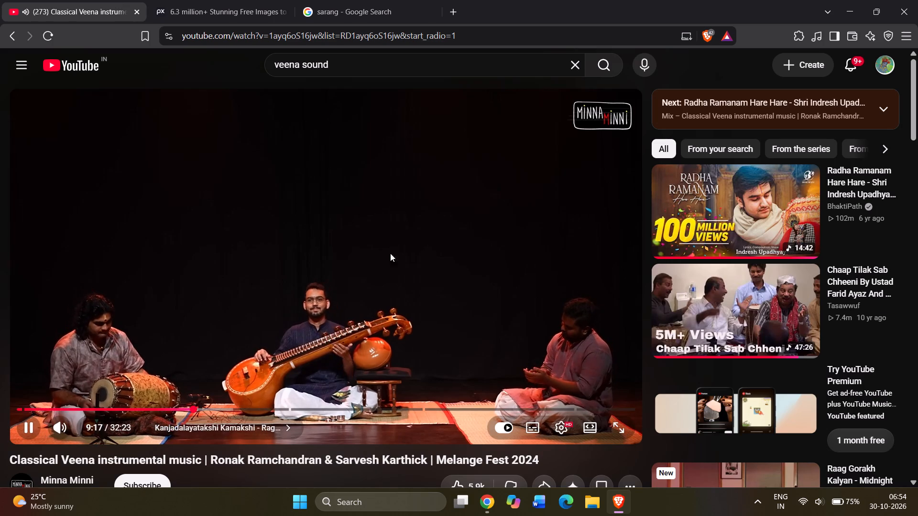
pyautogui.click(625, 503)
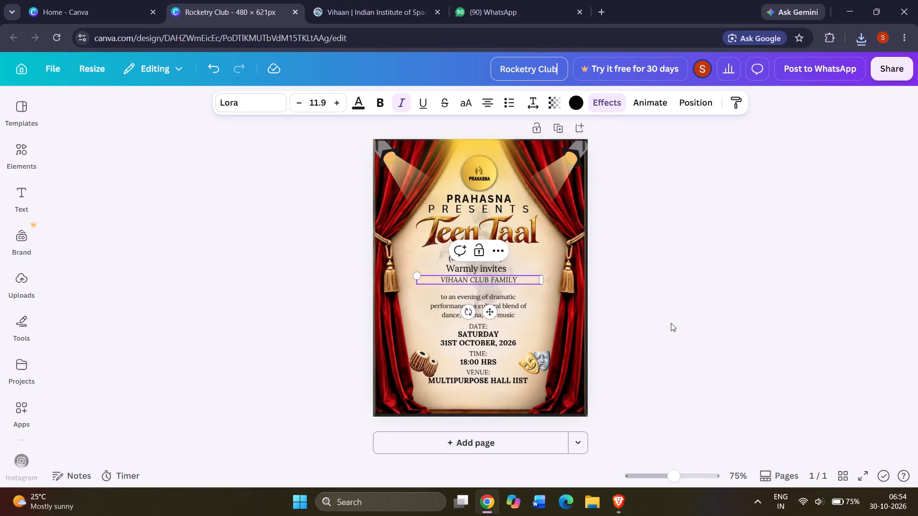
# Download the Rocketry Club invitation as a PNG.
pyautogui.click(900, 69)
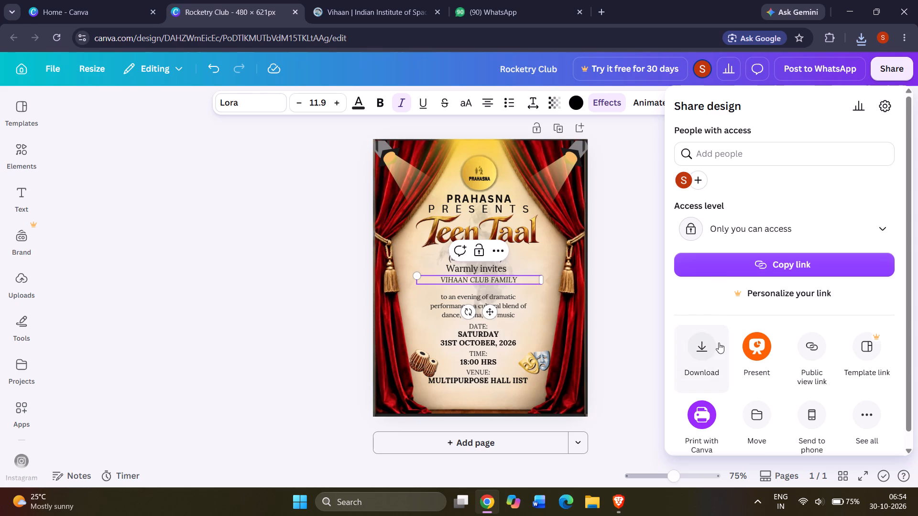
pyautogui.click(719, 343)
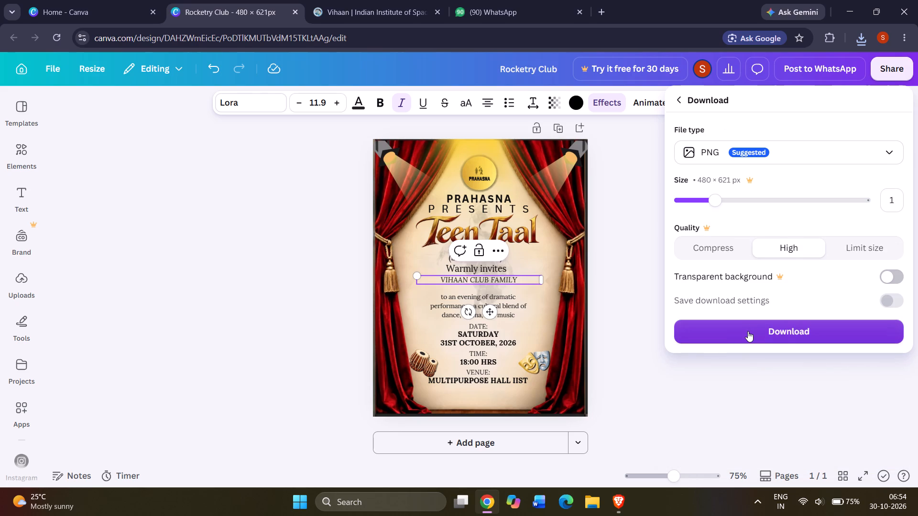
pyautogui.click(753, 331)
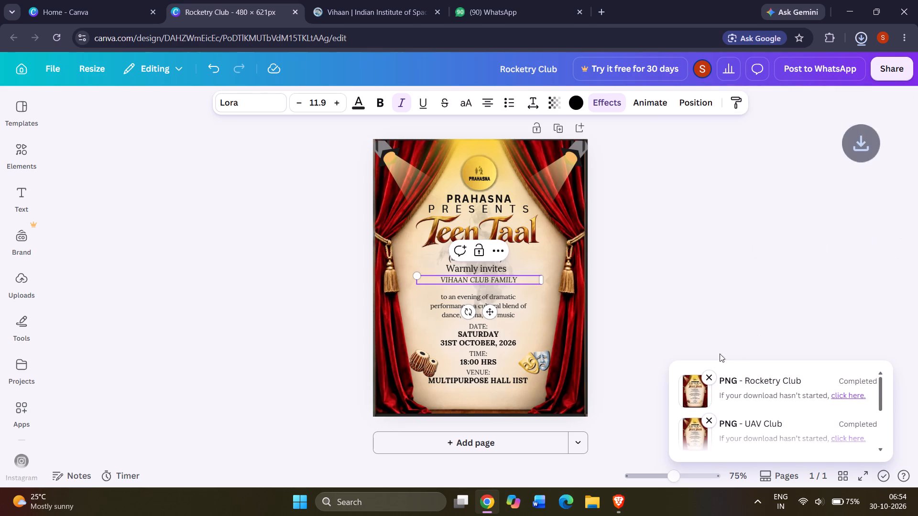
# Switch to the IIST website and go back from the Vihaan page to the Student Club list.
pyautogui.click(408, 0)
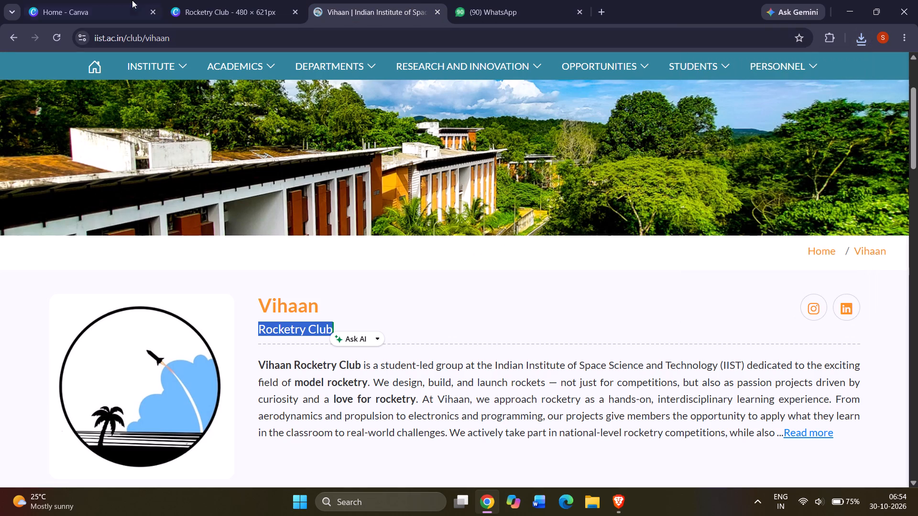
pyautogui.click(12, 35)
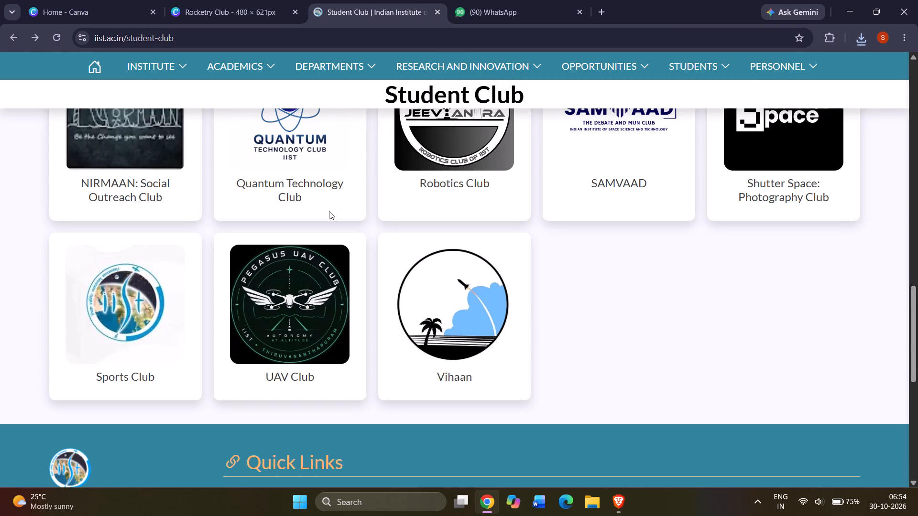
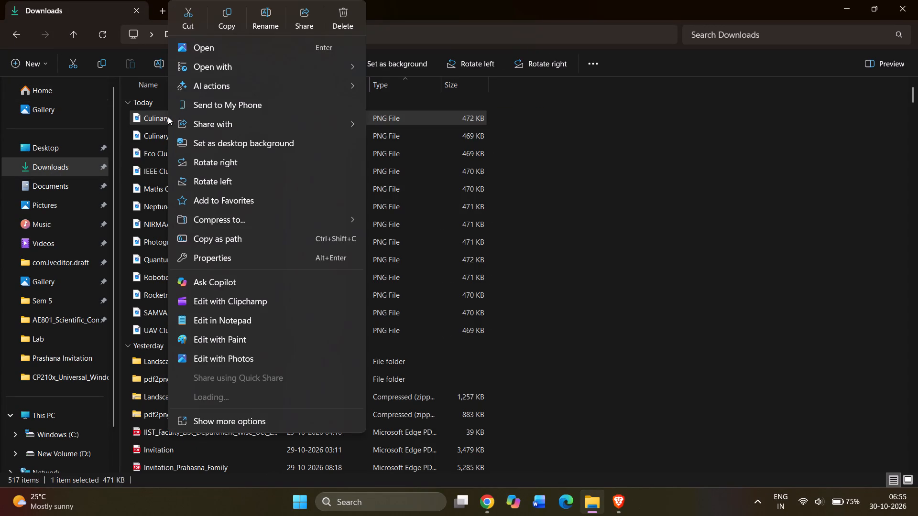
# Delete the two Culinary Club PNG files from the Downloads folder and refresh the file listing.
pyautogui.click(343, 19)
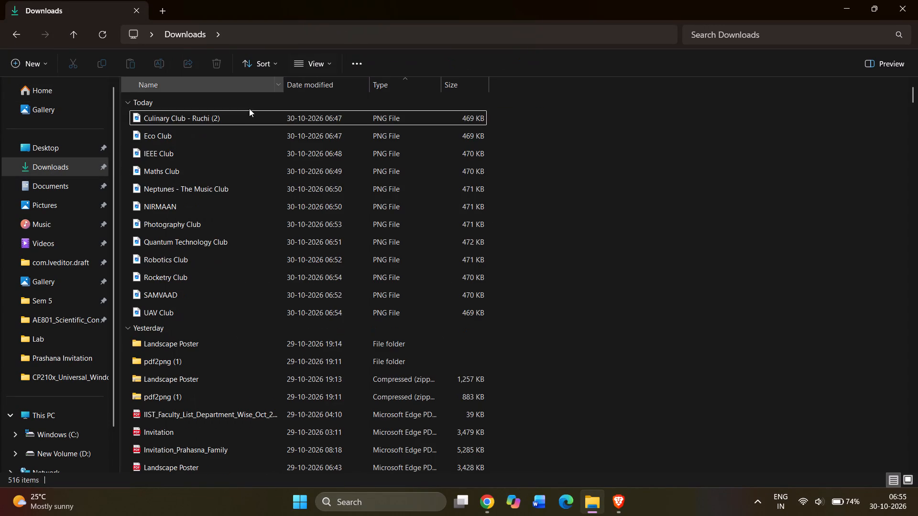
pyautogui.rightClick(202, 120)
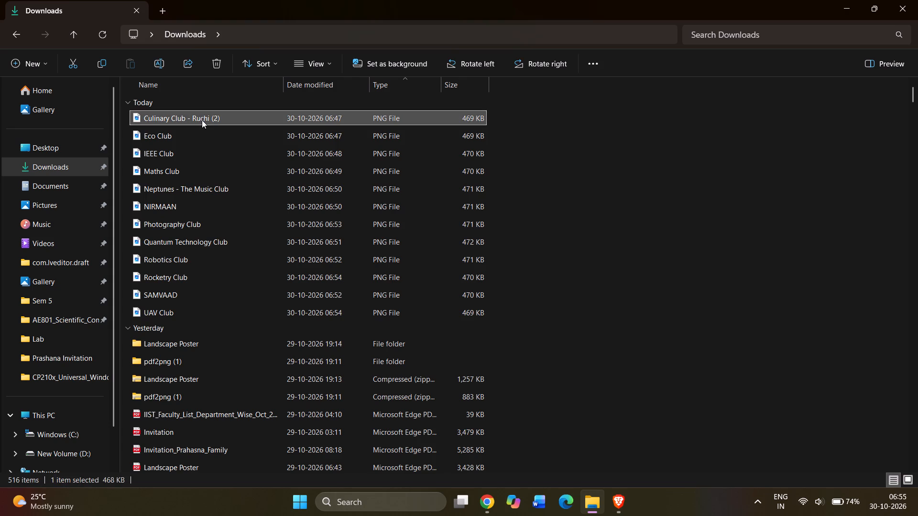
pyautogui.click(375, 17)
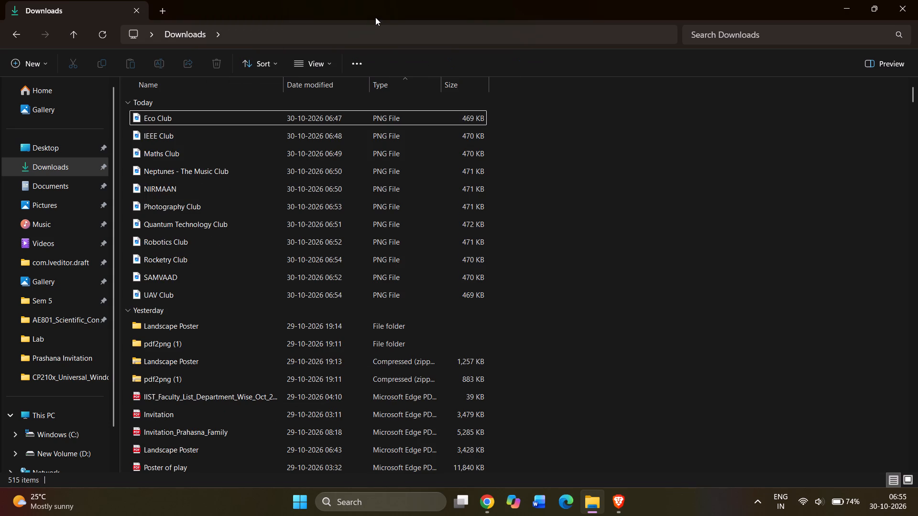
pyautogui.hscroll(1, 277, 162)
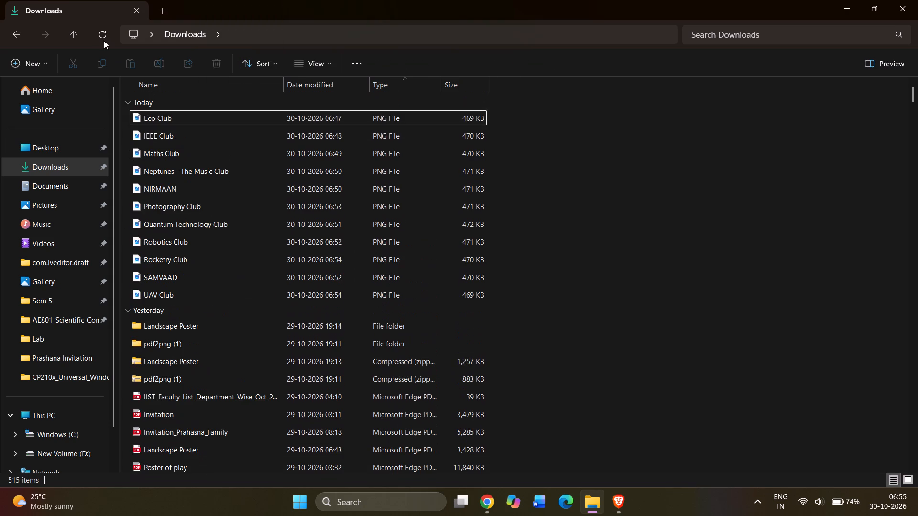
pyautogui.click(104, 35)
# Select all the club invitation PNGs downloaded today, from Eco Club through UAV Club.
pyautogui.moveTo(128, 111); pyautogui.dragTo(150, 156)
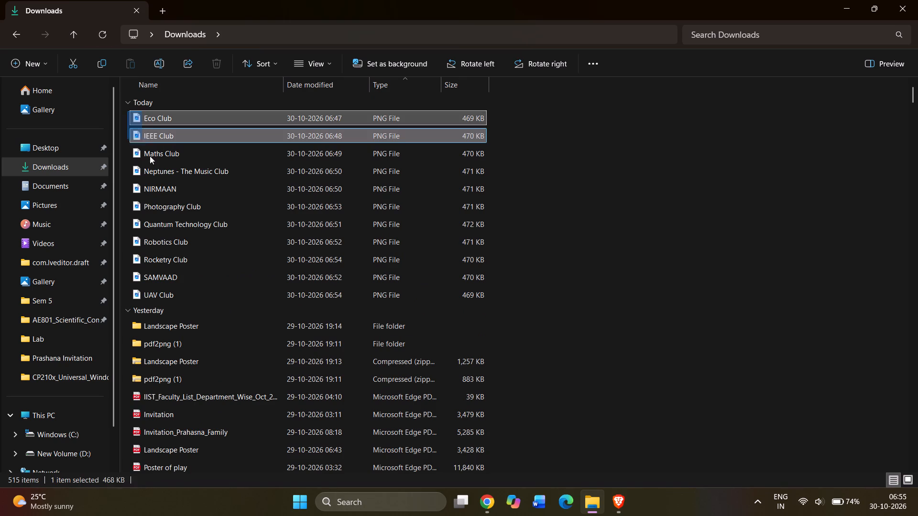
pyautogui.moveTo(150, 156); pyautogui.dragTo(201, 296)
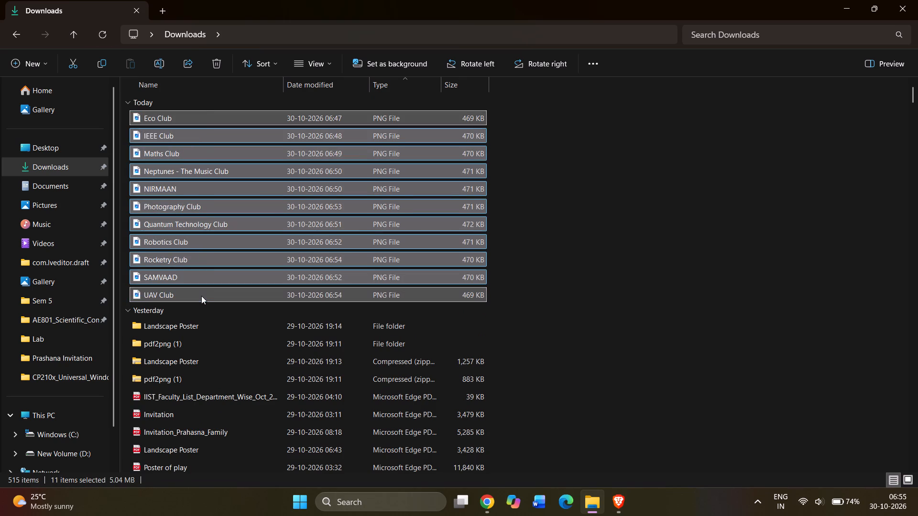
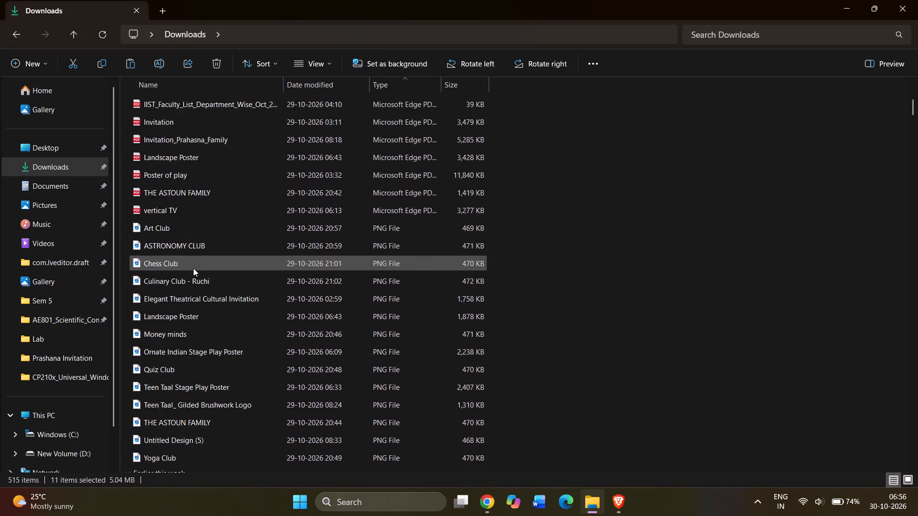
# Copy the PNG files from Art Club through Yoga Club in the Downloads folder and switch to Chrome.
pyautogui.scroll(-1, 193, 268)
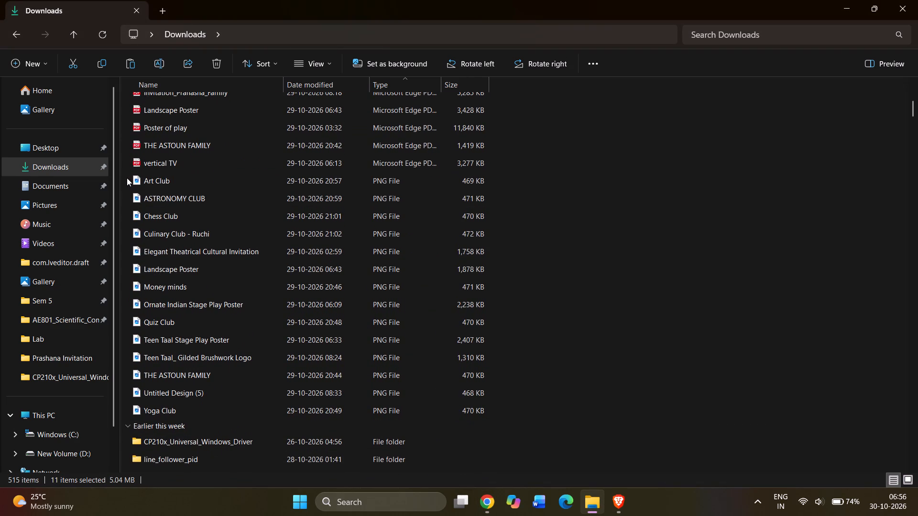
pyautogui.moveTo(127, 178); pyautogui.dragTo(221, 405)
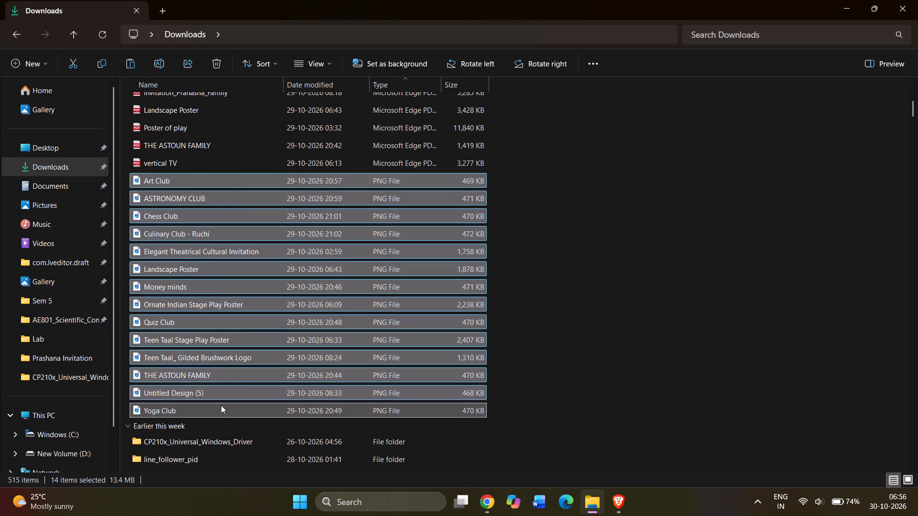
pyautogui.hotkey('ctrl', 'c')
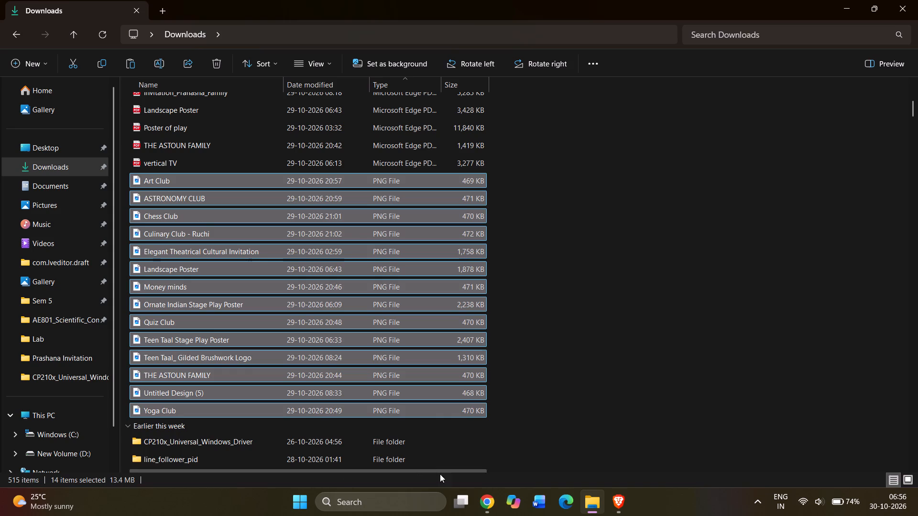
pyautogui.click(480, 510)
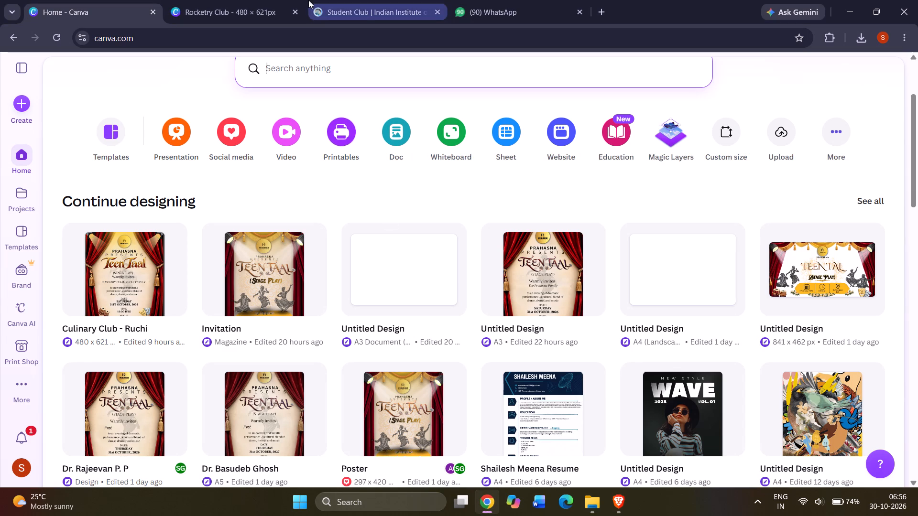